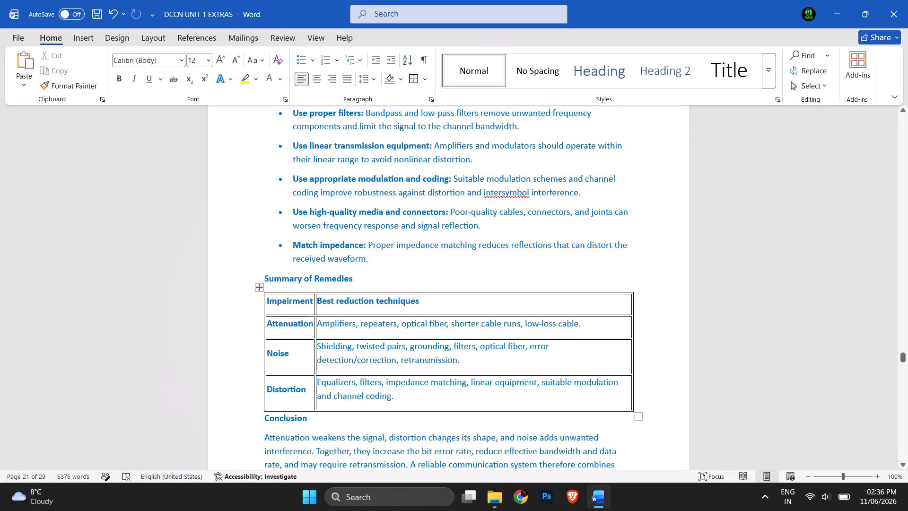
Delete the Conclusion heading and paragraph at the end of the Q-8 answer, leaving a blank line before Q-9.
scroll(390, 398, up, 1)
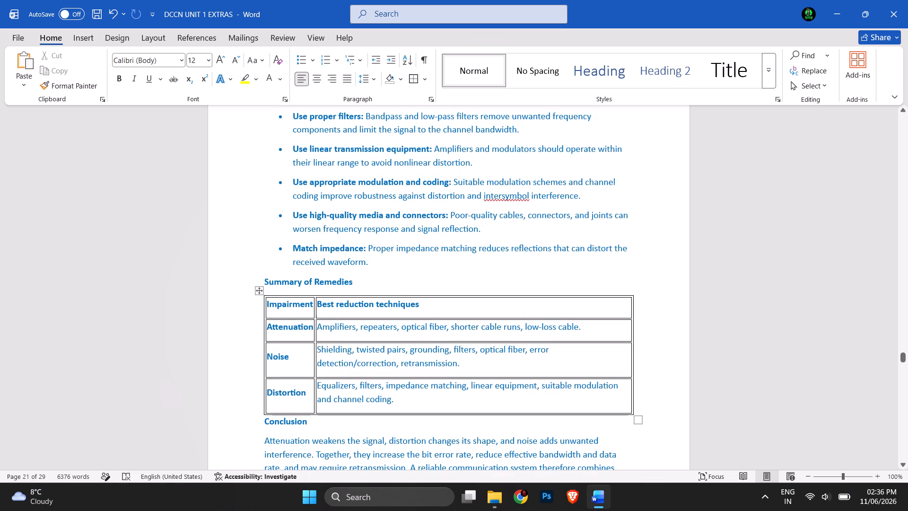
scroll(390, 398, down, 1)
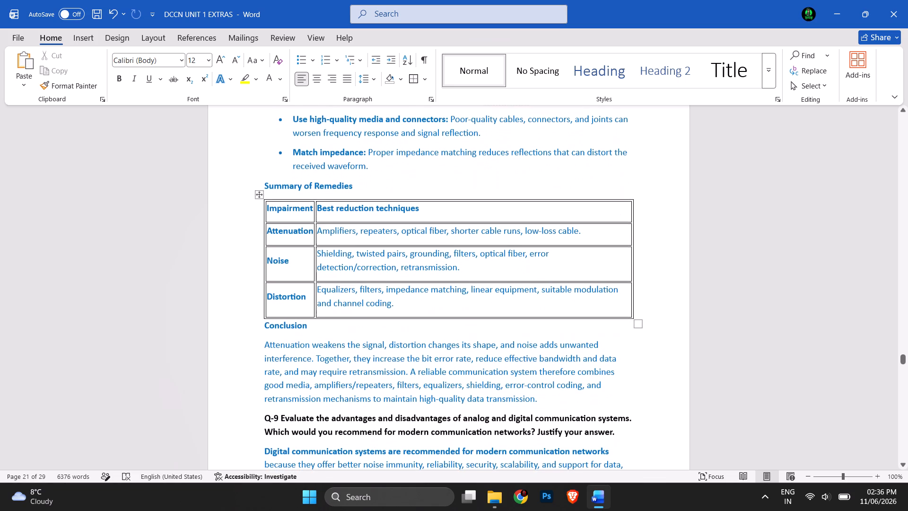
scroll(390, 398, down, 1)
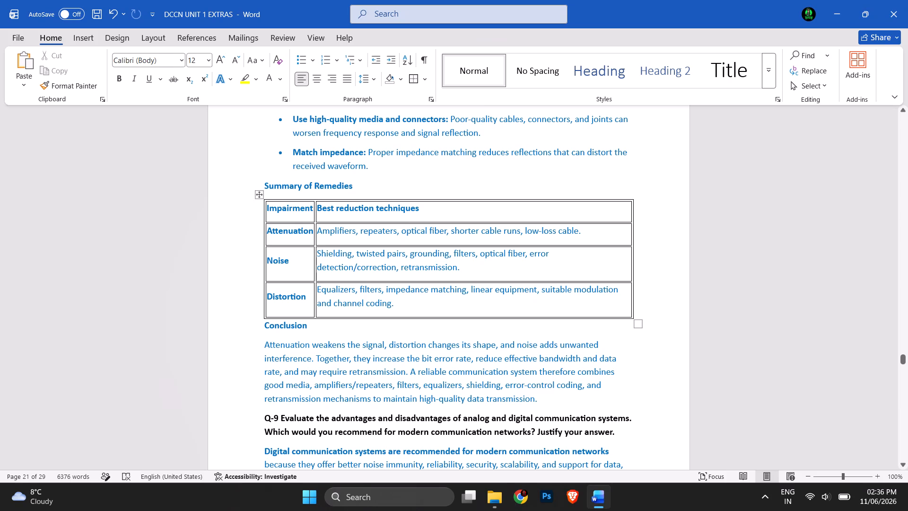
drag(566, 396, 448, 375)
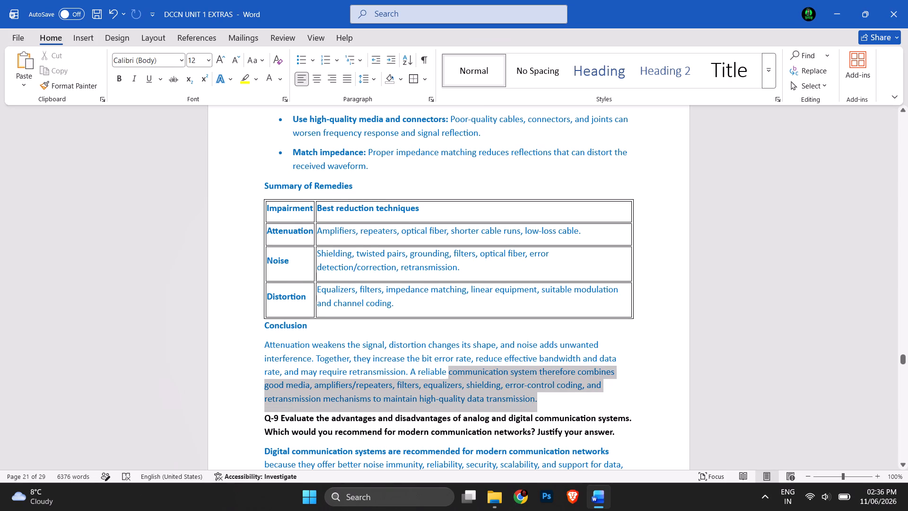
drag(448, 375, 261, 330)
key(BackSpace)
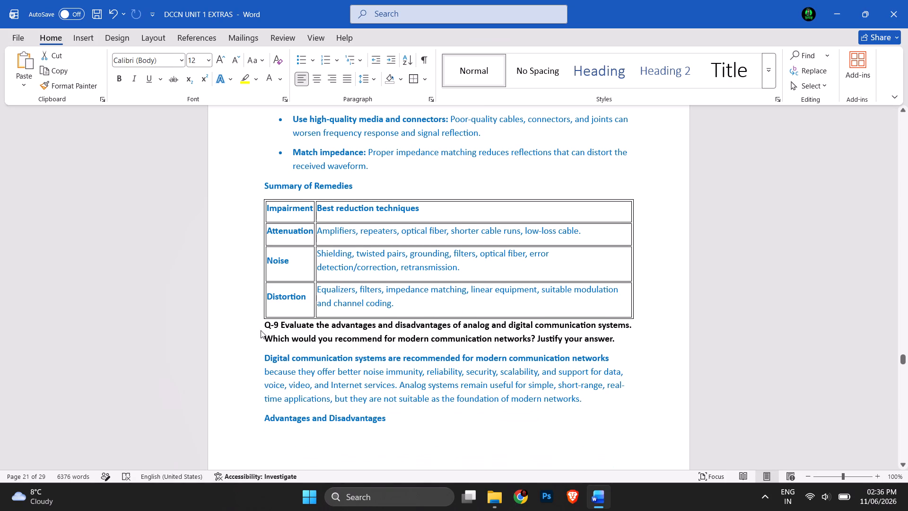
key(Return)
Look back from the Summary of Remedies table through the earlier answers to the start of Unit 1.
scroll(261, 330, up, 1)
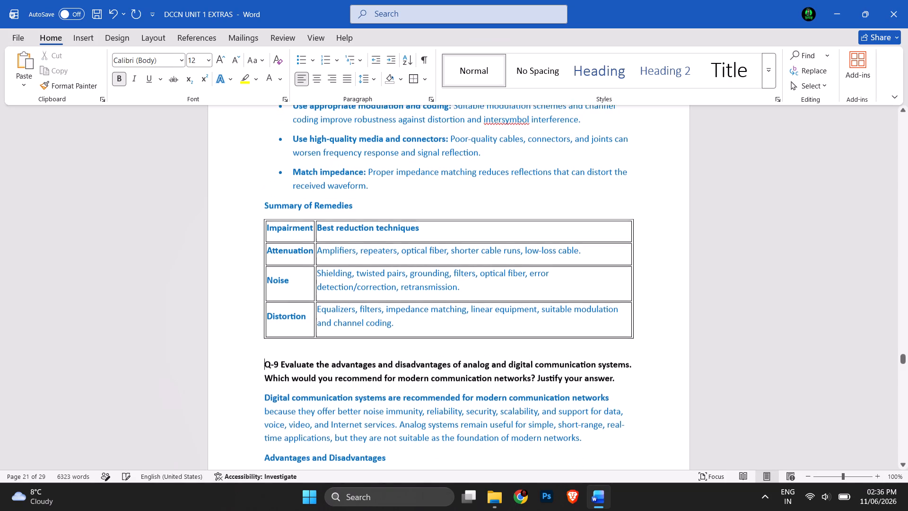
scroll(261, 330, up, 2)
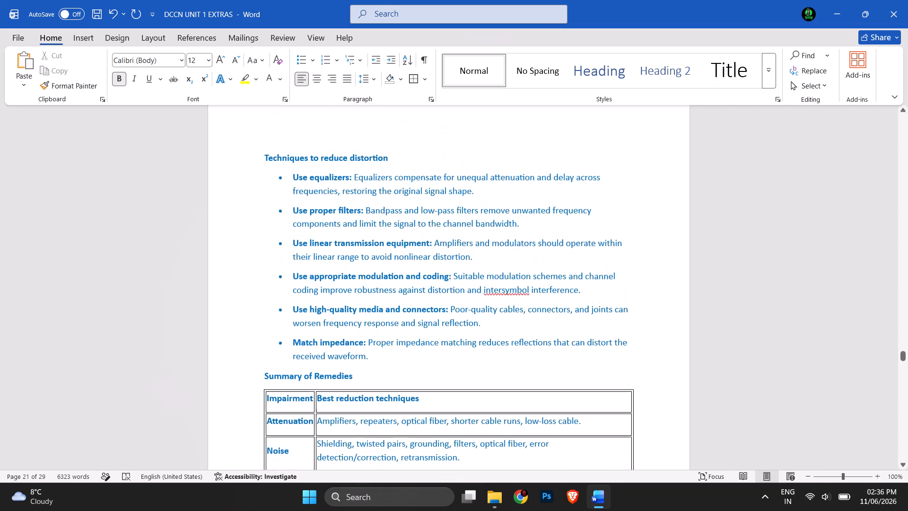
scroll(261, 330, up, 1)
scroll(261, 330, down, 2)
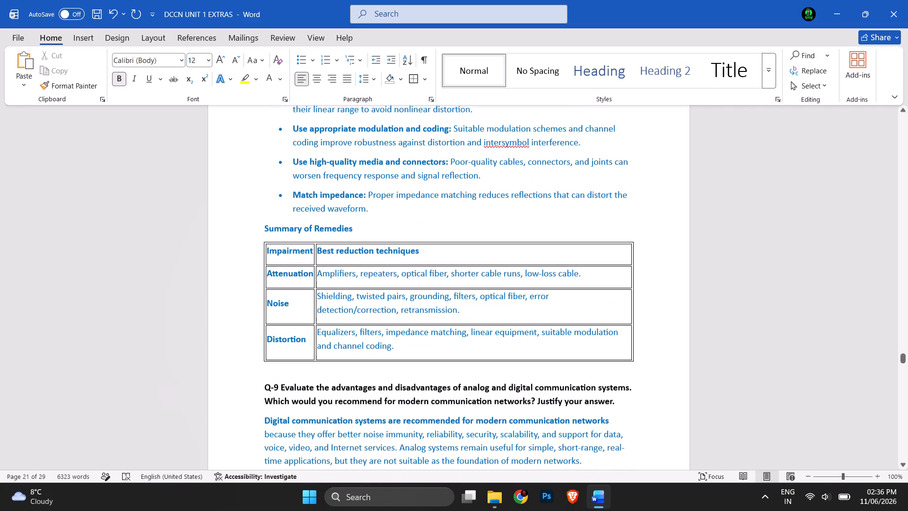
scroll(313, 315, up, 3)
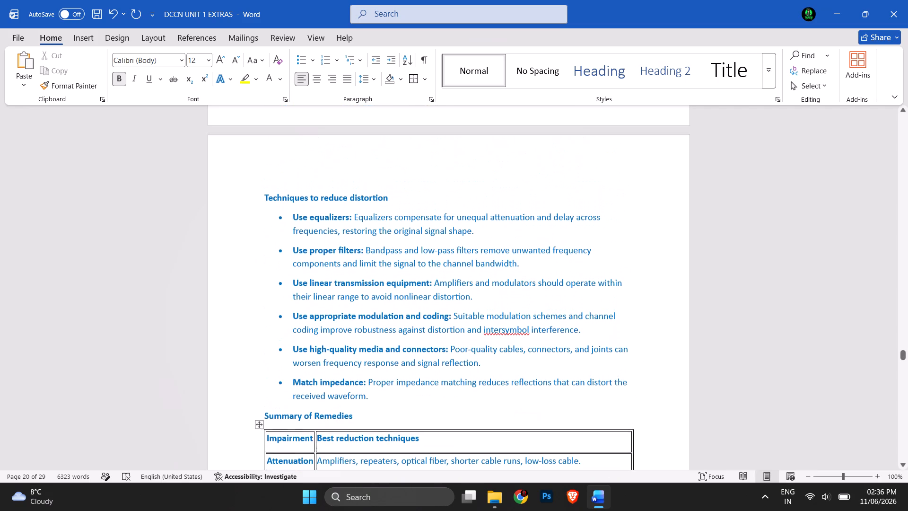
scroll(313, 315, up, 8)
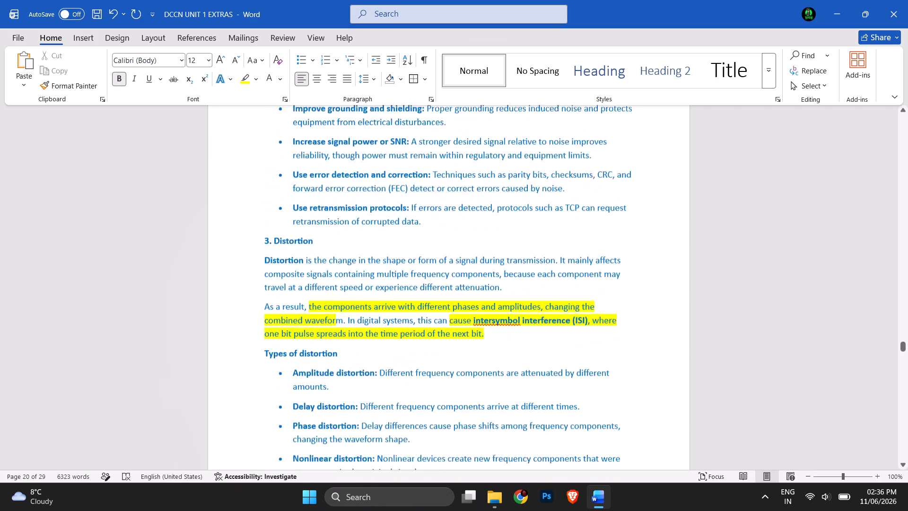
scroll(313, 315, up, 8)
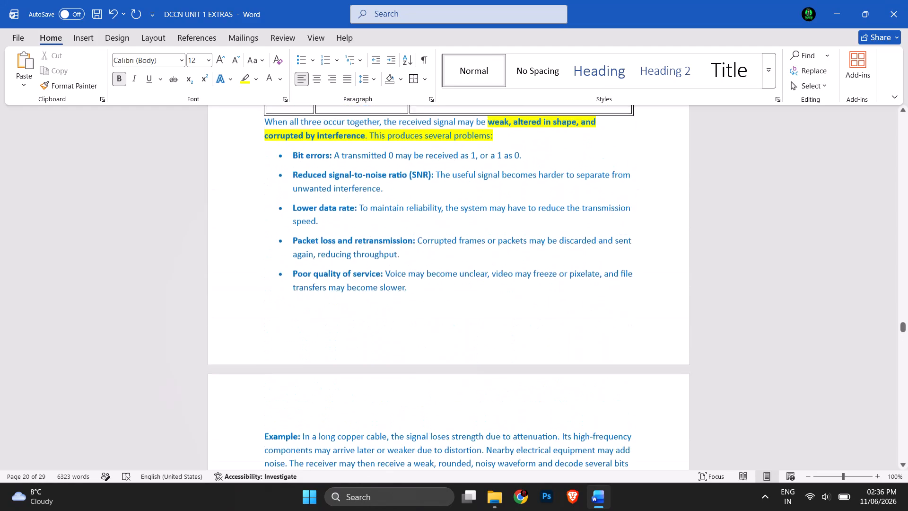
scroll(313, 315, up, 2)
scroll(313, 315, up, 20)
scroll(313, 315, up, 20)
scroll(313, 315, up, 20)
scroll(313, 315, down, 2)
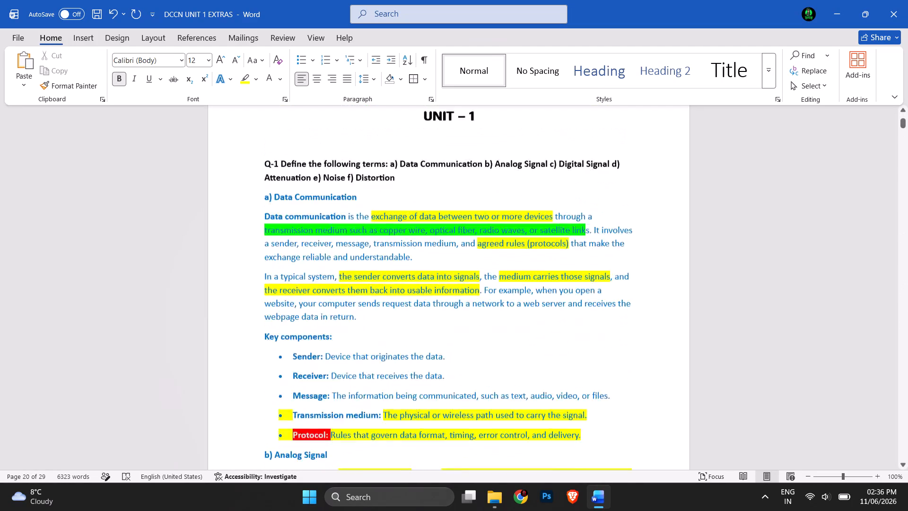
scroll(313, 315, down, 20)
scroll(313, 315, down, 3)
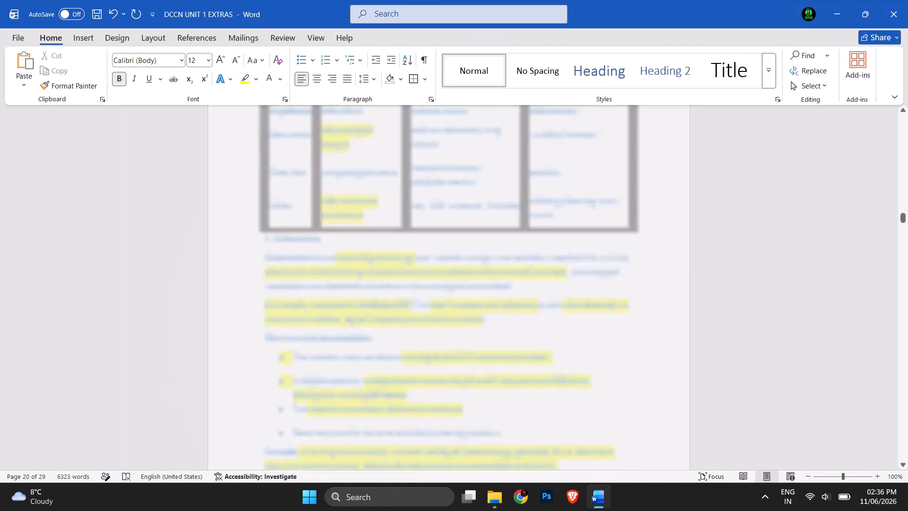
scroll(313, 315, down, 12)
Delete the "Collective Effect on Data Communication" heading and its impairment table from the Q-8 answer.
scroll(313, 315, up, 1)
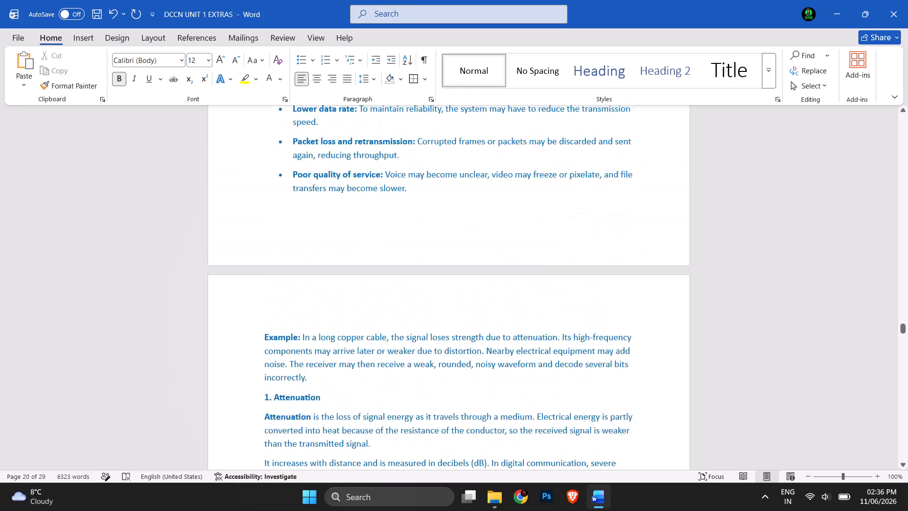
scroll(313, 315, up, 1)
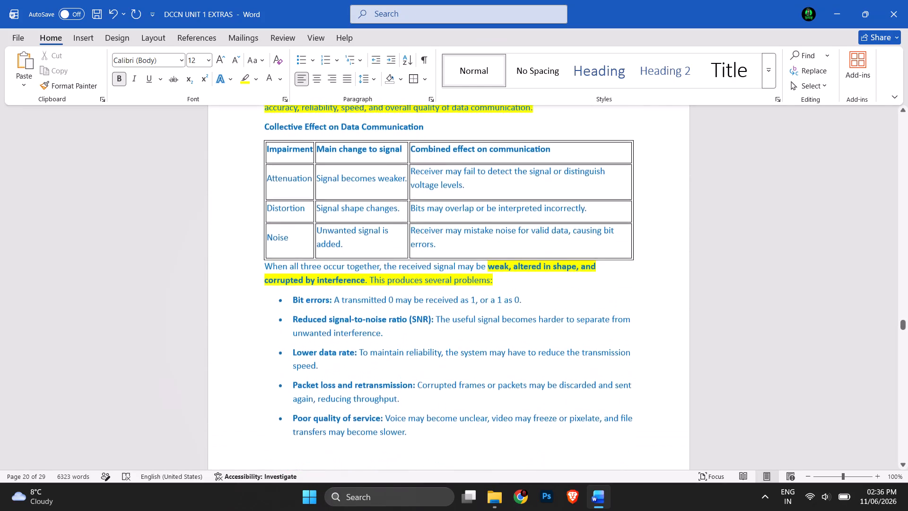
scroll(313, 315, up, 1)
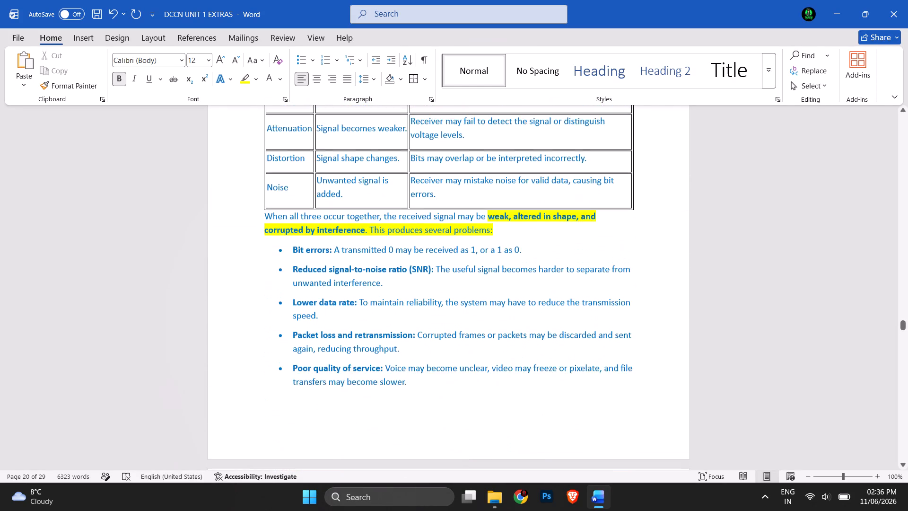
scroll(313, 315, up, 2)
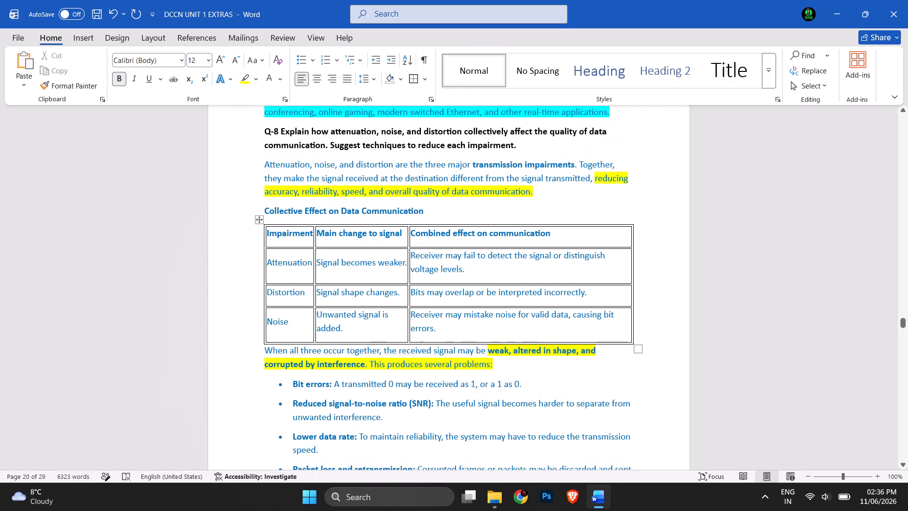
drag(441, 327, 273, 208)
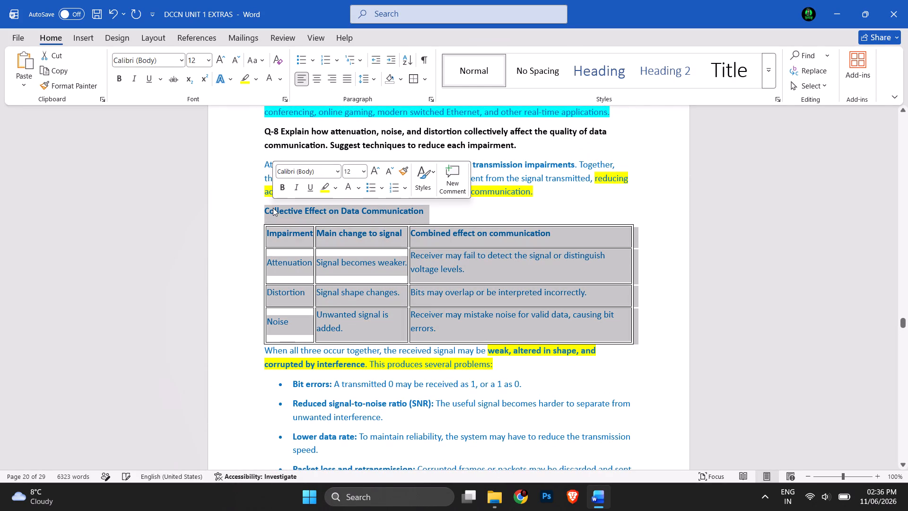
key(BackSpace)
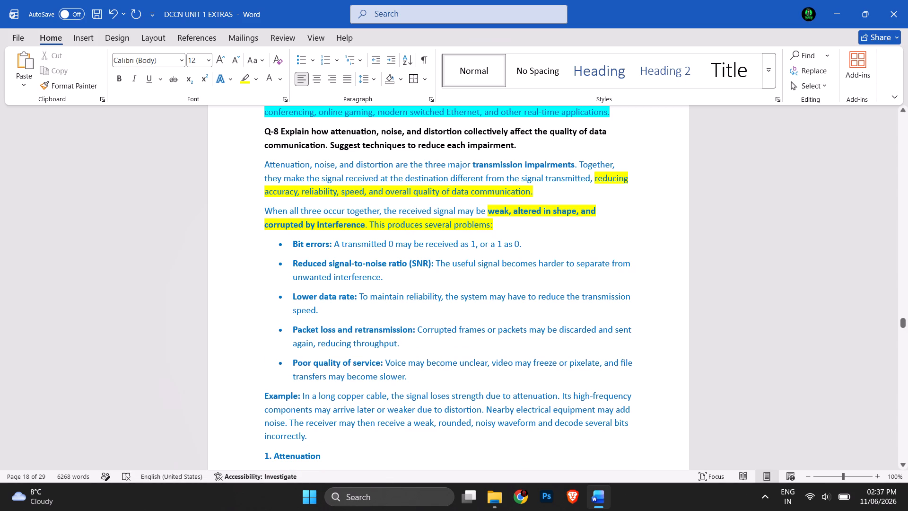
Review the rest of the Q-8 answer and continue to the Q-9 advantages and disadvantages table.
scroll(392, 345, down, 3)
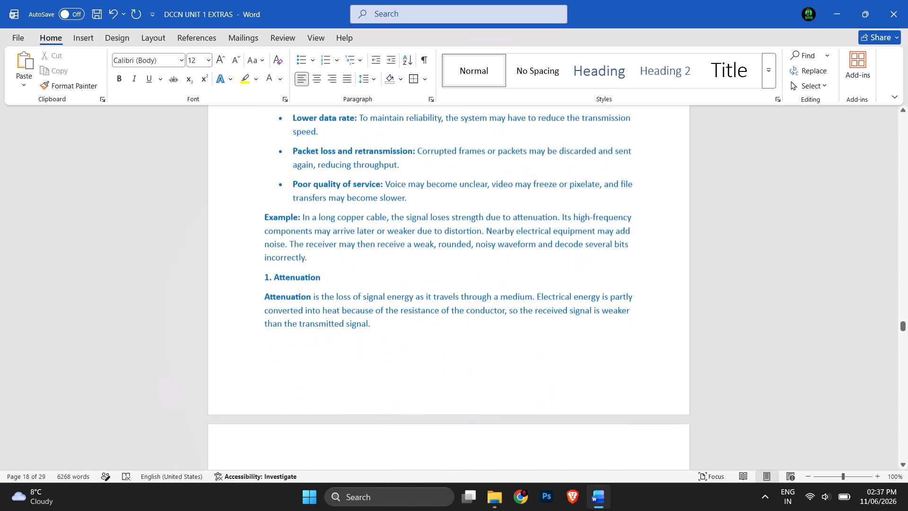
scroll(387, 360, down, 3)
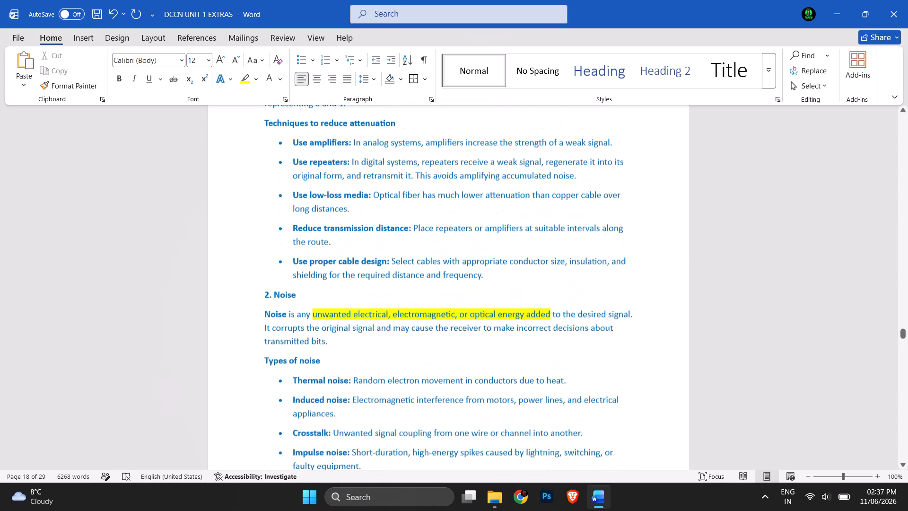
scroll(387, 360, down, 4)
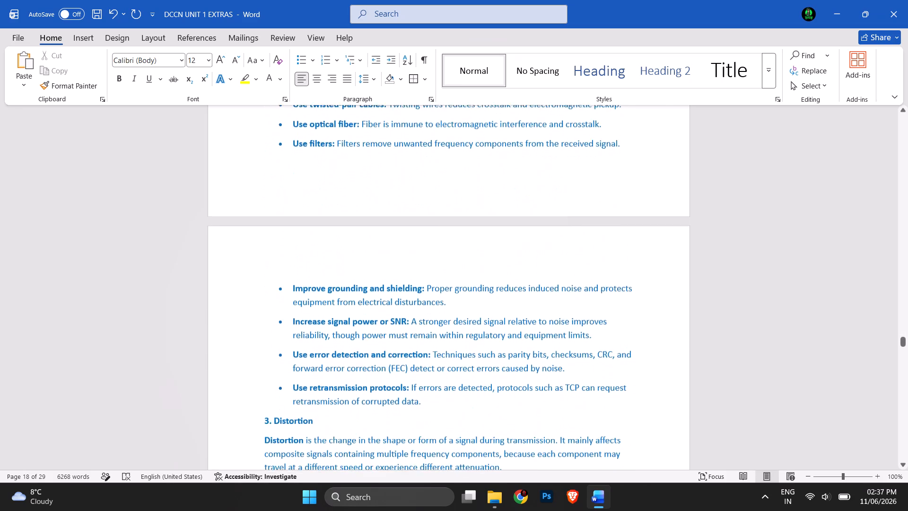
scroll(387, 360, down, 2)
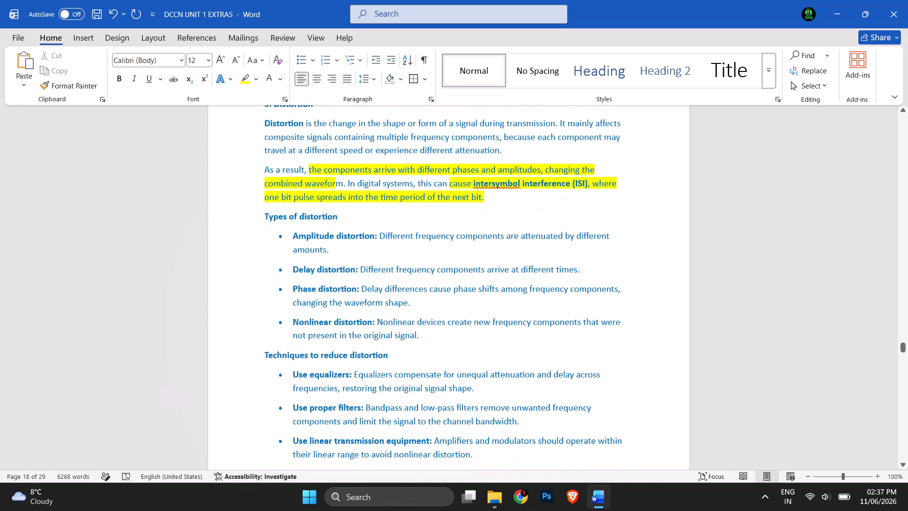
scroll(387, 360, down, 2)
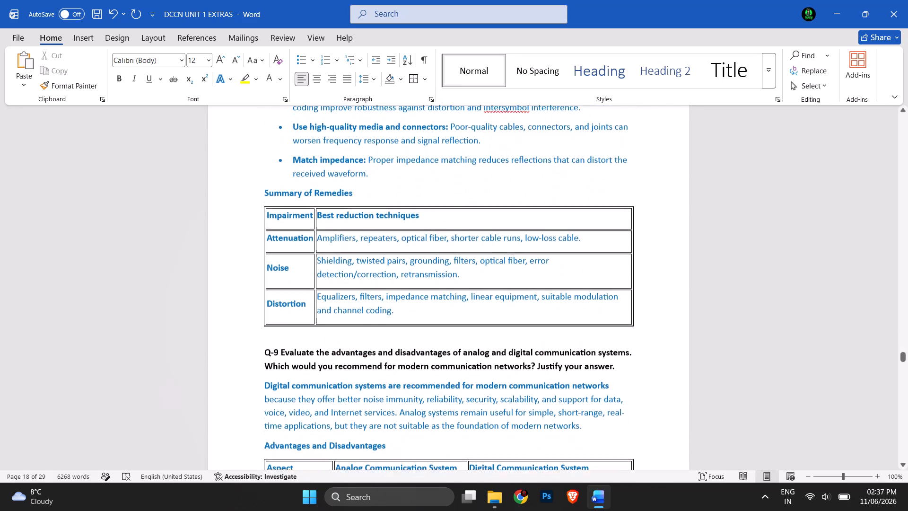
scroll(387, 360, down, 2)
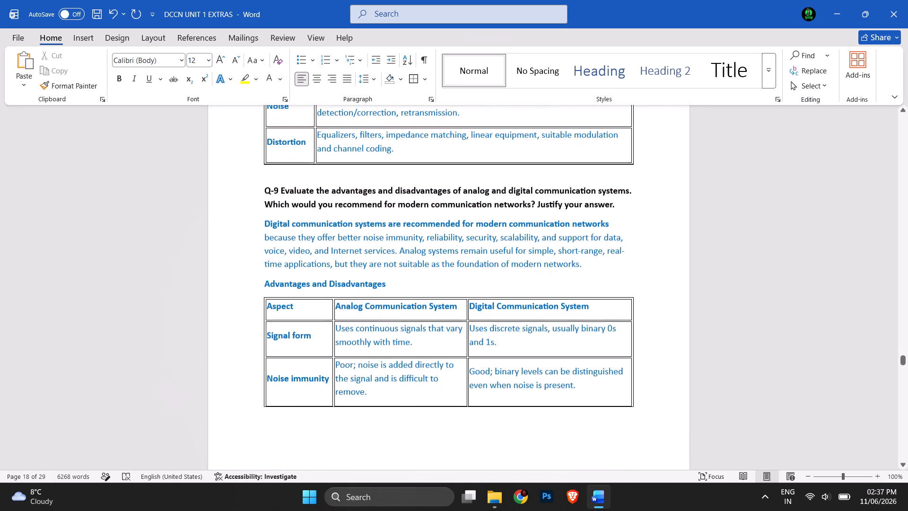
scroll(387, 360, down, 5)
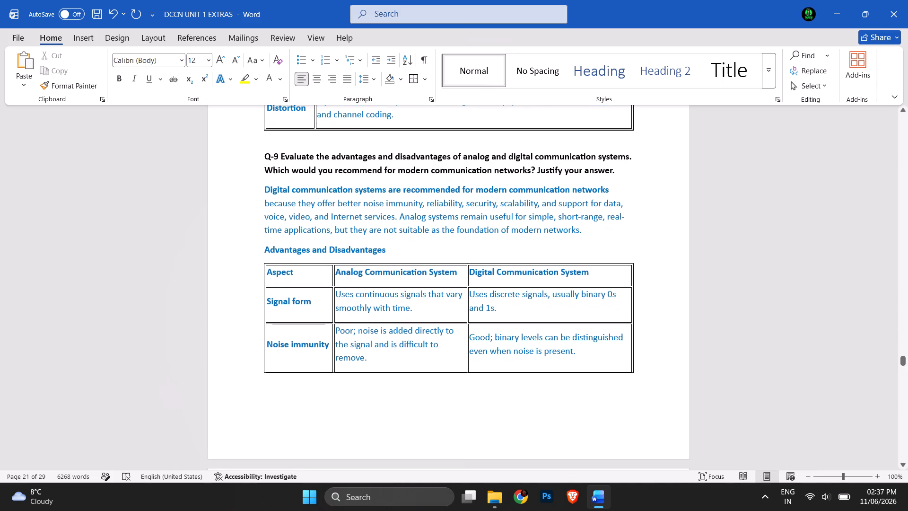
scroll(387, 360, down, 1)
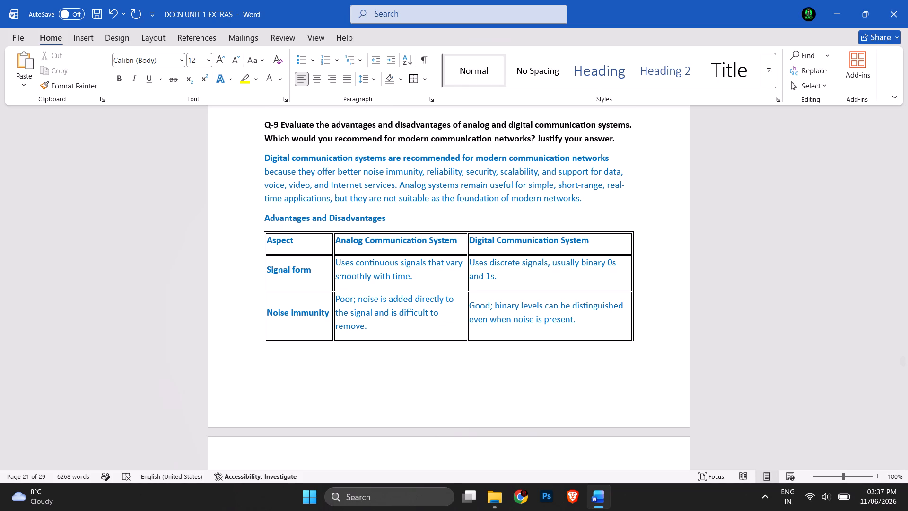
Look back through the earlier answers from Q-9 to the comparison table of analog and digital signals.
scroll(387, 360, up, 8)
scroll(387, 360, up, 20)
scroll(387, 360, up, 4)
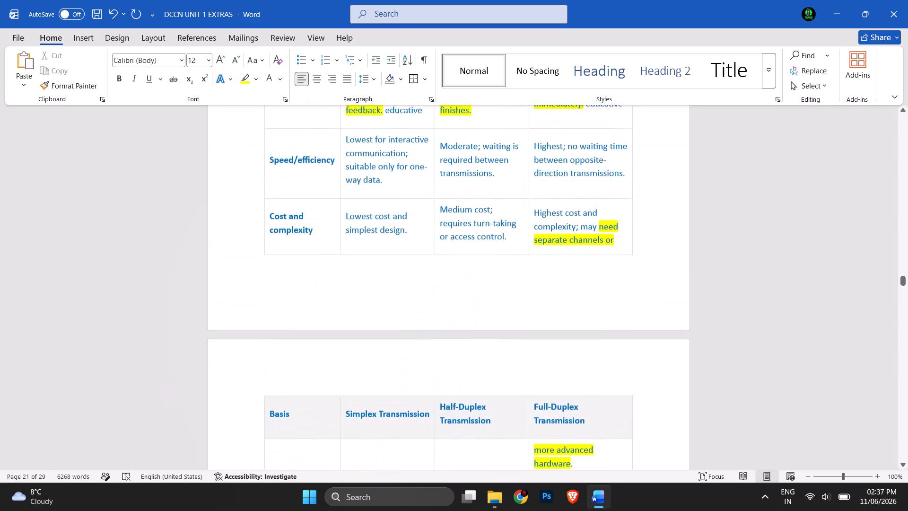
scroll(387, 360, up, 9)
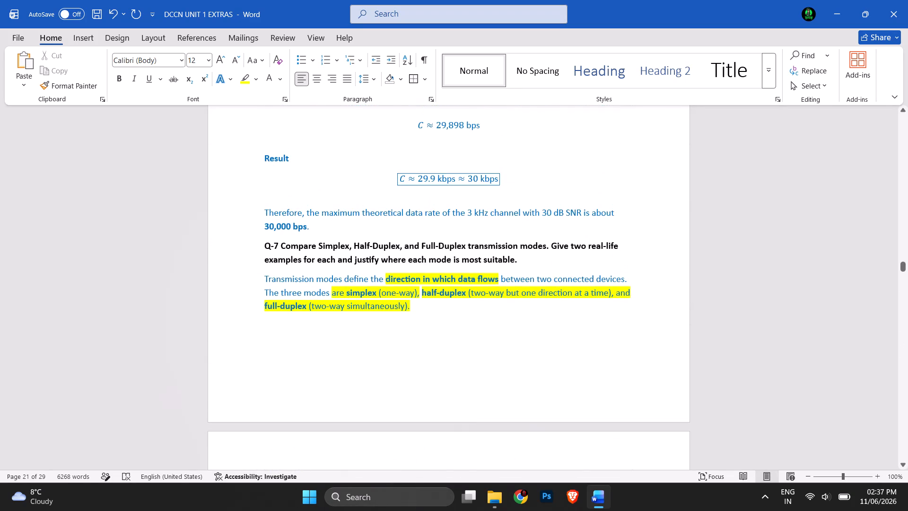
scroll(387, 360, up, 10)
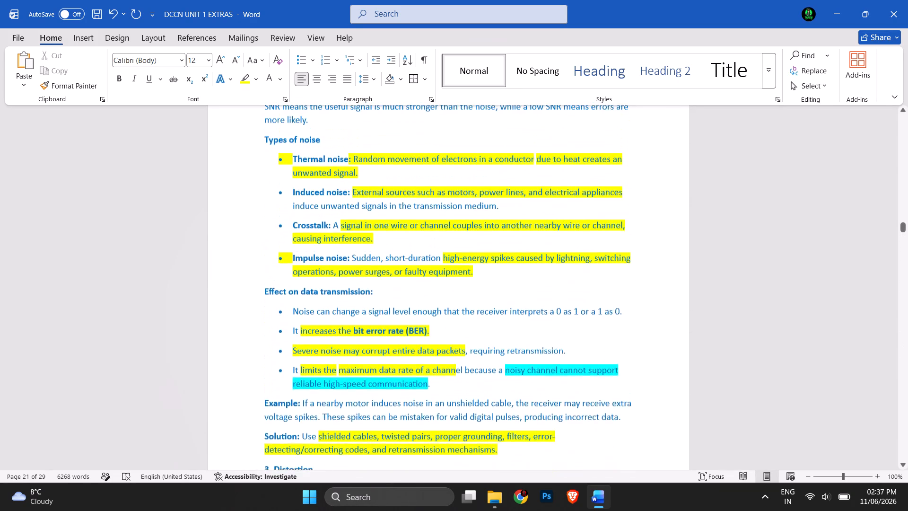
scroll(387, 360, up, 7)
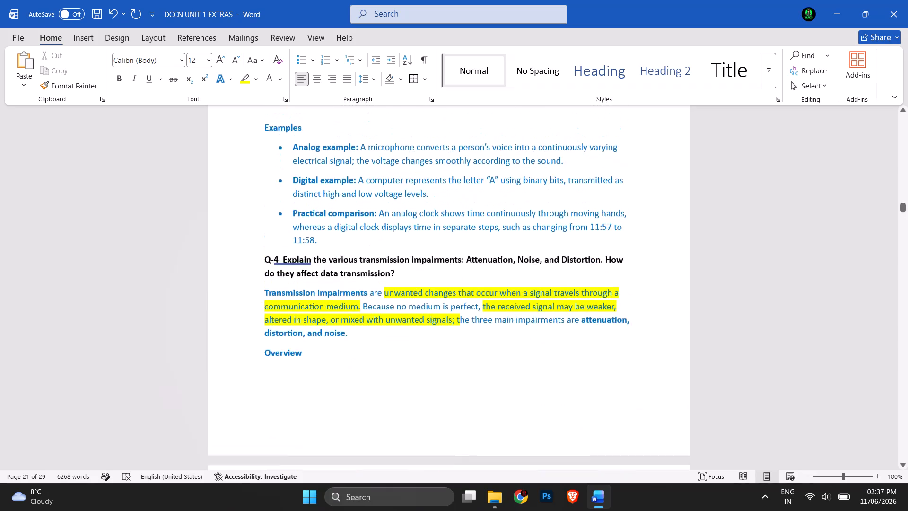
scroll(387, 360, up, 2)
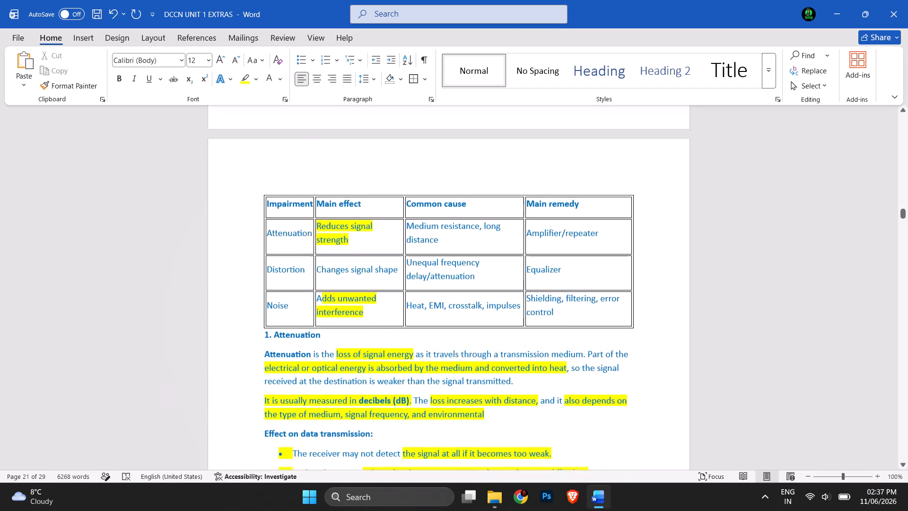
scroll(387, 360, up, 7)
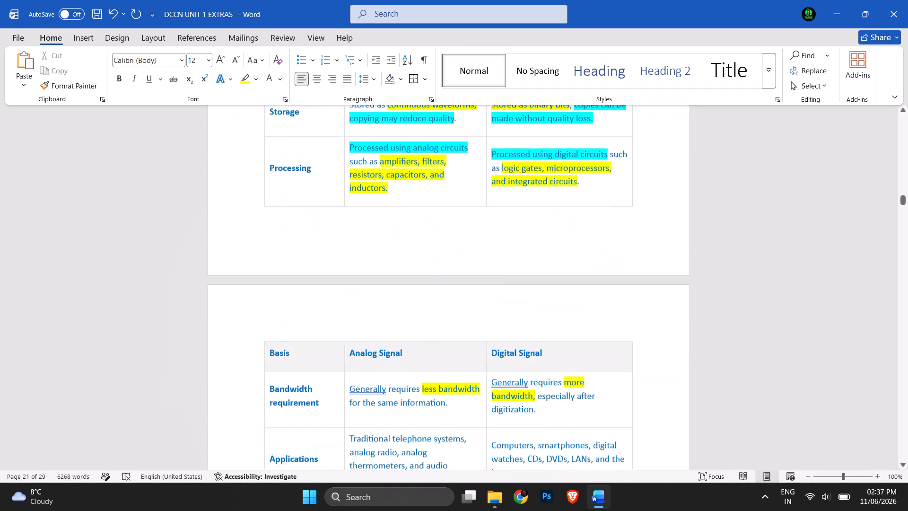
scroll(387, 360, up, 2)
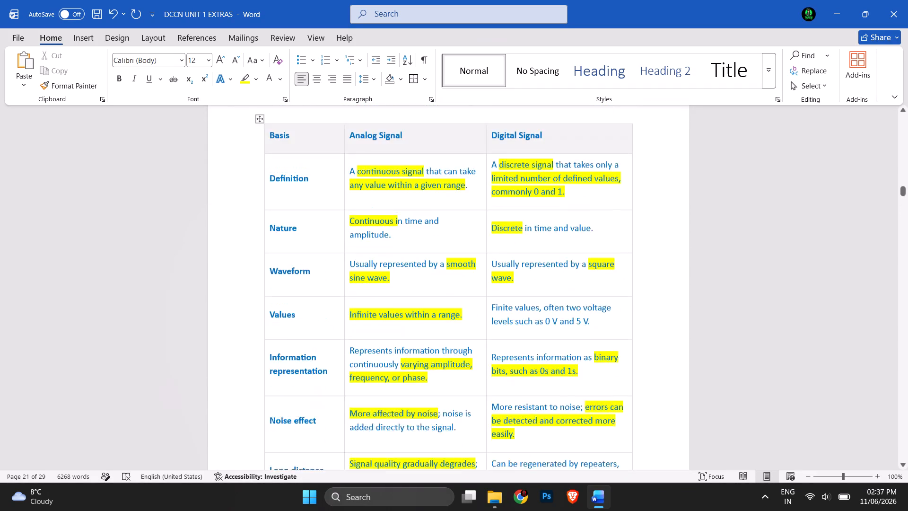
Review the notes from the analog and digital signal comparison table through the Q-4 transmission impairments to the start of the Q-9 answer.
scroll(387, 360, up, 2)
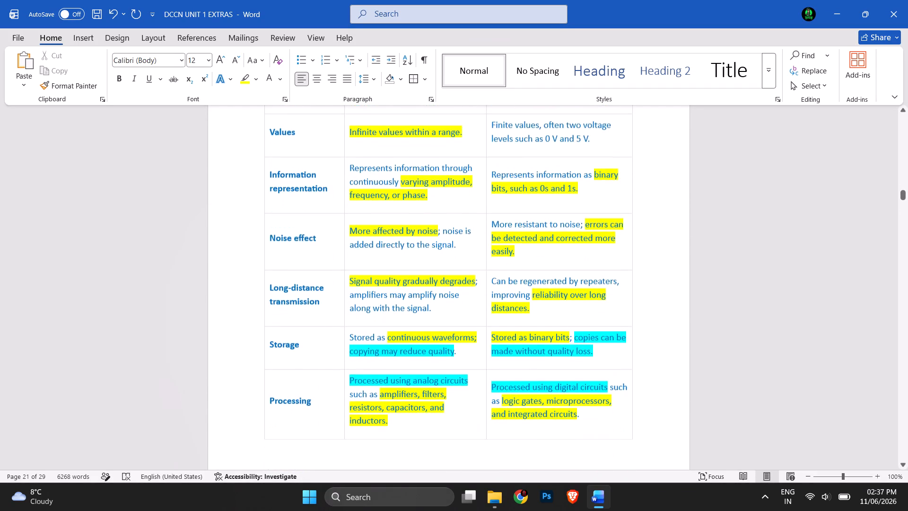
scroll(387, 360, down, 8)
scroll(387, 360, up, 1)
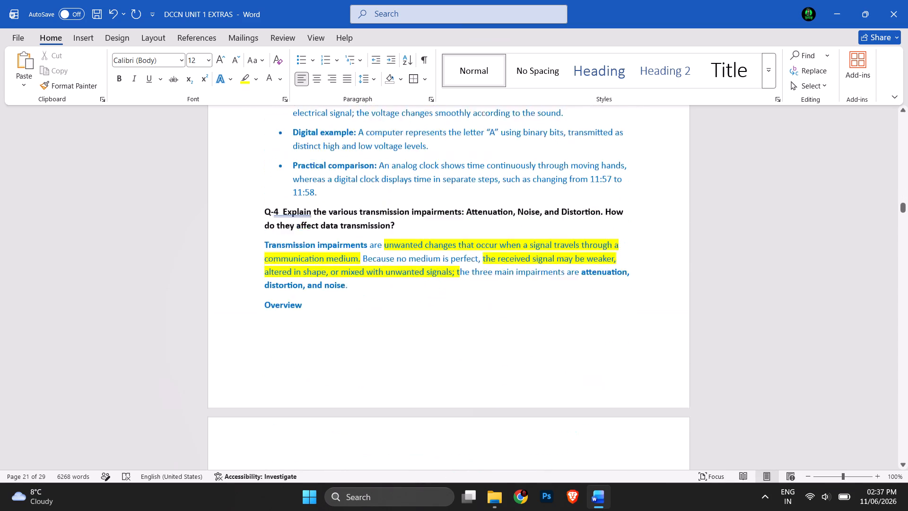
scroll(387, 360, up, 1)
scroll(387, 360, down, 6)
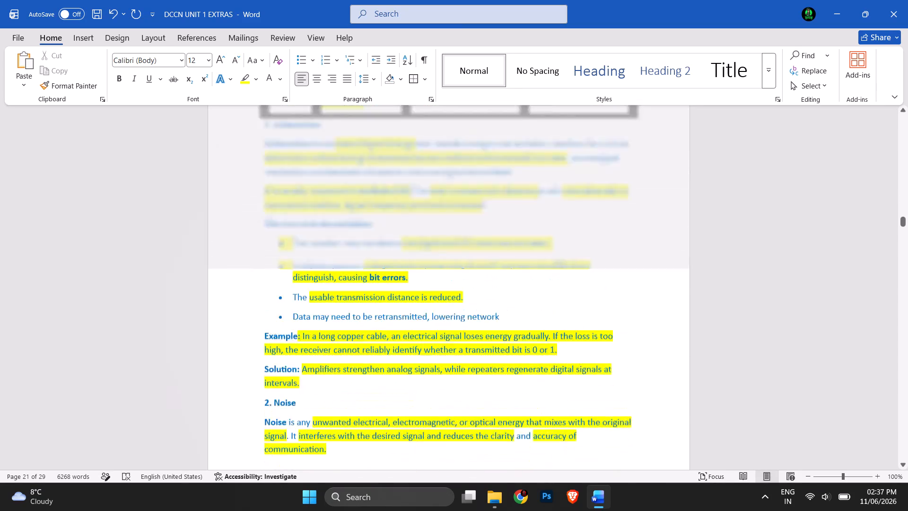
scroll(387, 360, down, 19)
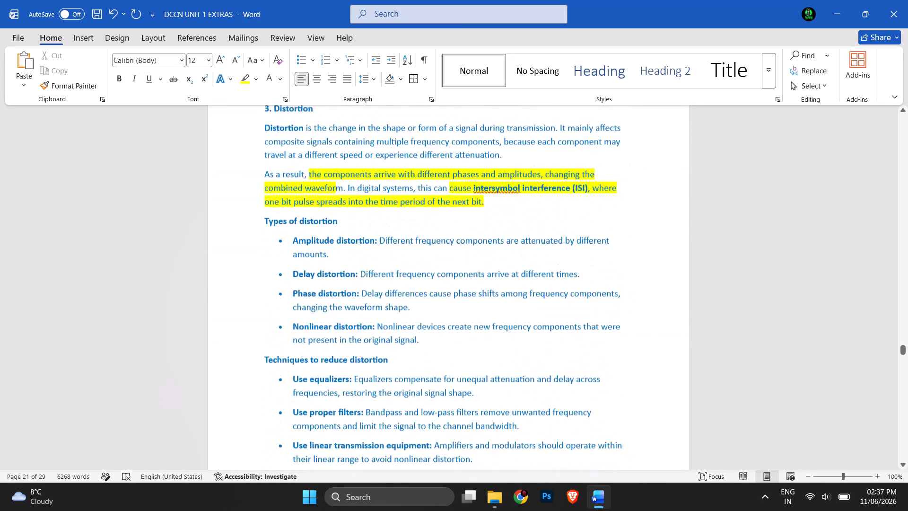
scroll(387, 360, down, 5)
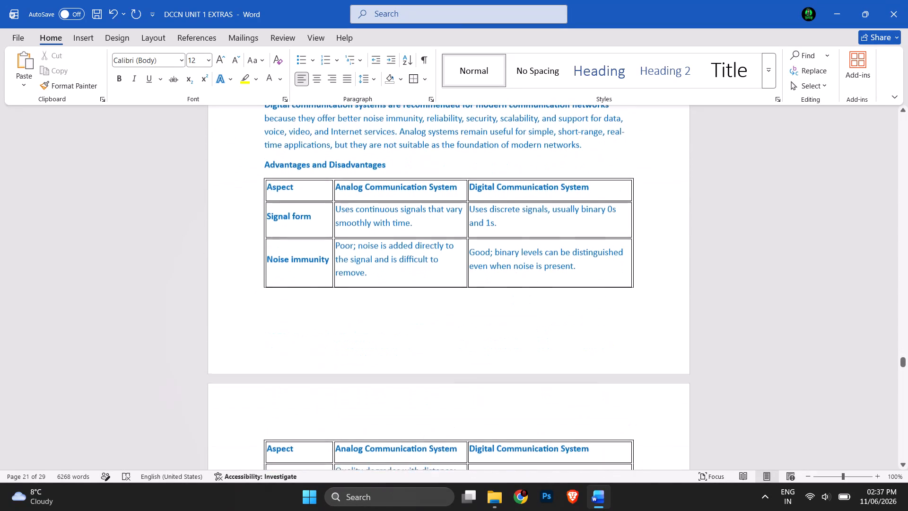
Read through the Q-9 comparison table, the pros and cons lists and the recommendation, continuing to the Q-10 Nyquist and Shannon comparison.
scroll(387, 360, down, 5)
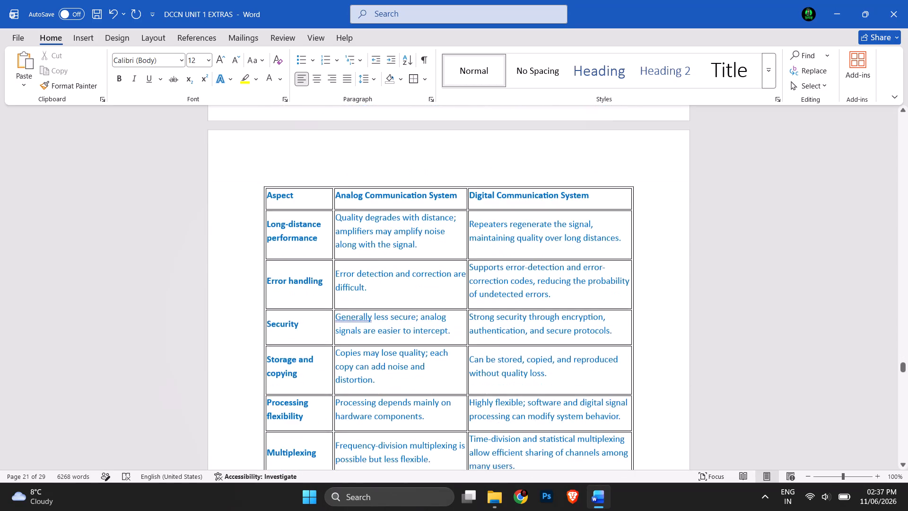
scroll(387, 360, down, 5)
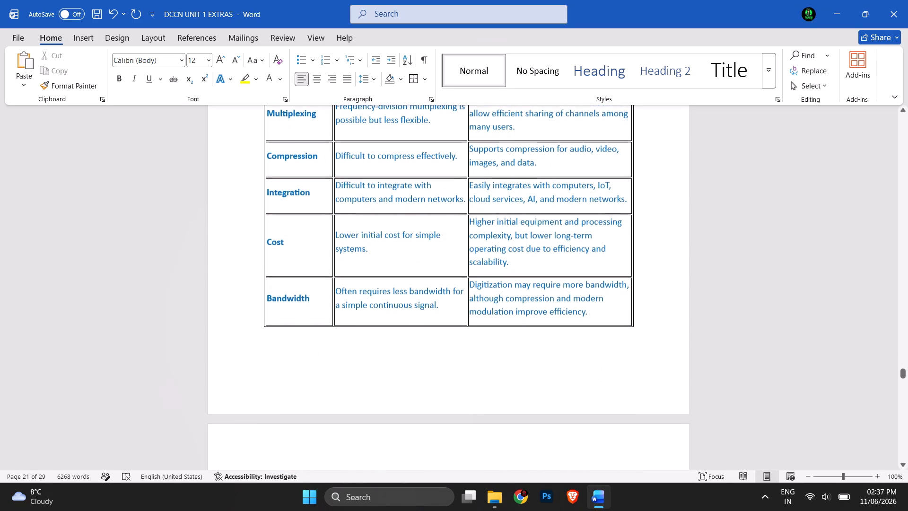
scroll(387, 360, down, 2)
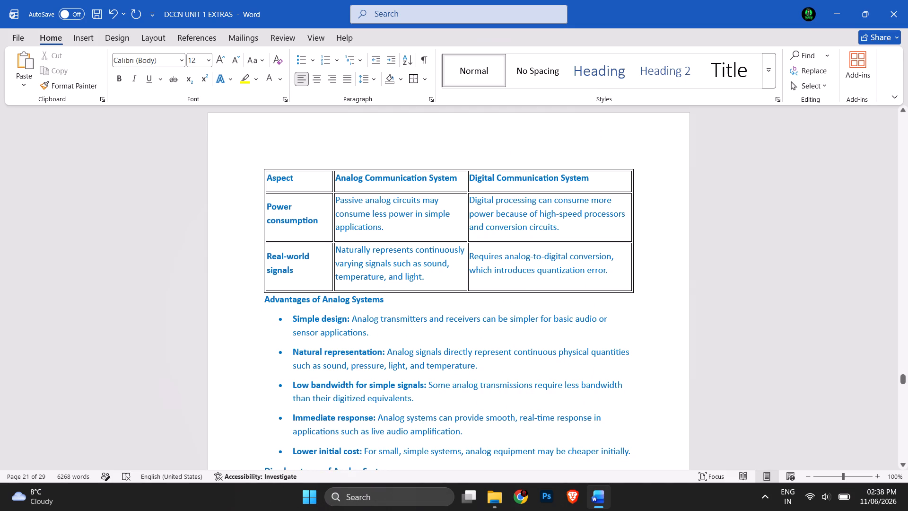
scroll(387, 360, down, 1)
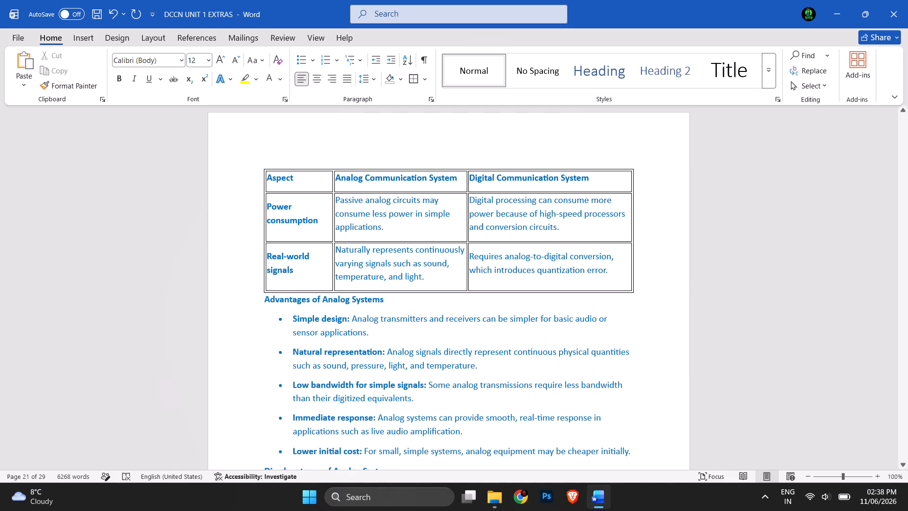
scroll(387, 360, down, 9)
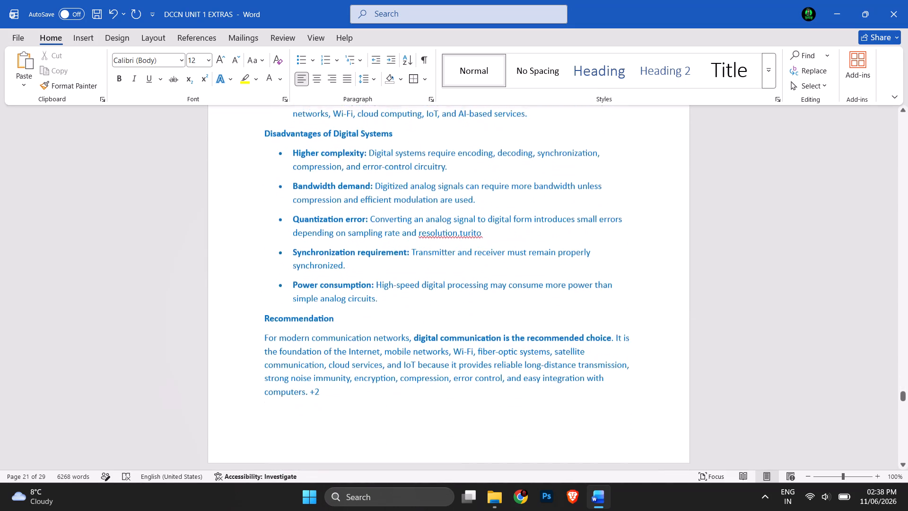
scroll(387, 360, down, 3)
Look back to the early Digital Signal section and review the answers from there to the Q-4 transmission impairments question.
scroll(387, 360, up, 1)
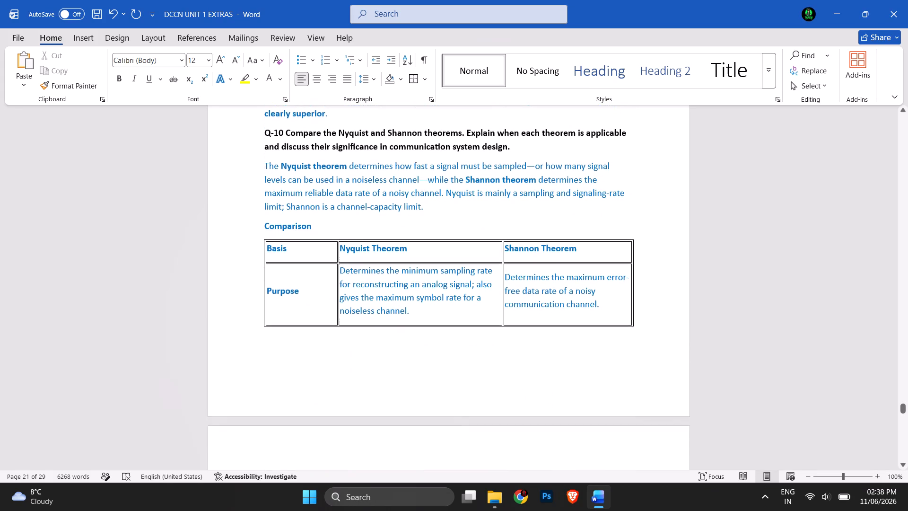
scroll(387, 360, up, 5)
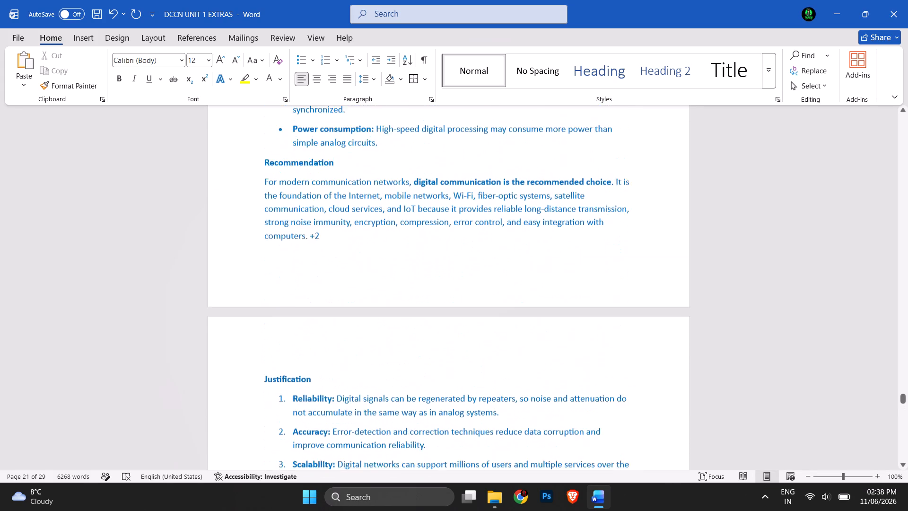
scroll(387, 360, up, 19)
scroll(387, 360, up, 20)
scroll(387, 360, up, 20)
scroll(387, 360, up, 20)
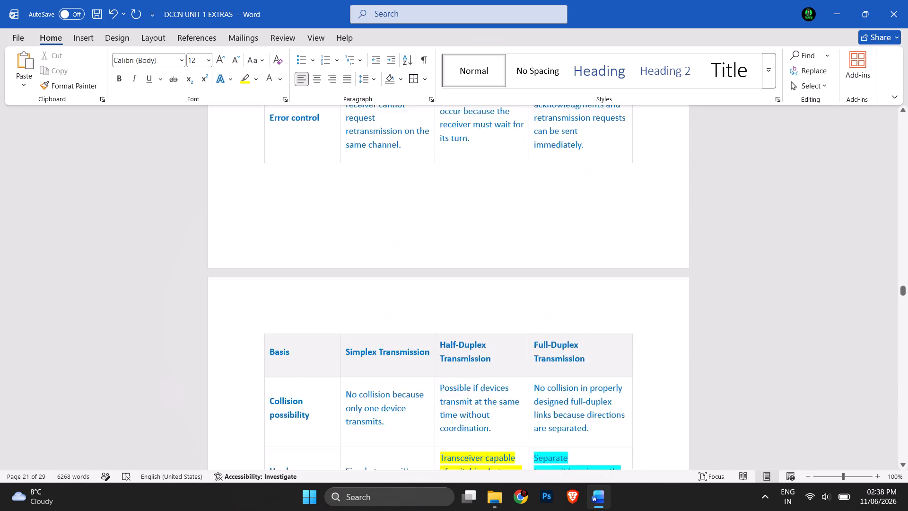
scroll(387, 360, up, 20)
scroll(387, 360, up, 20)
scroll(387, 360, up, 20)
scroll(387, 360, down, 6)
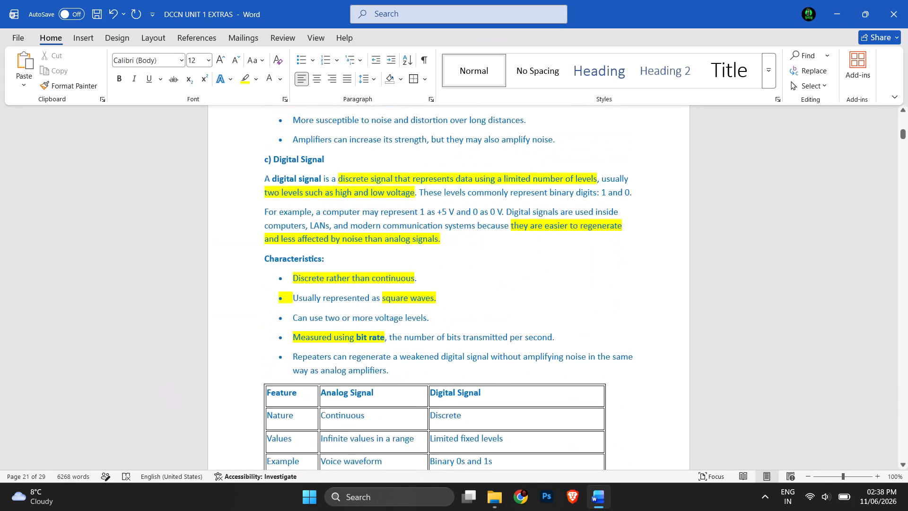
scroll(387, 360, down, 3)
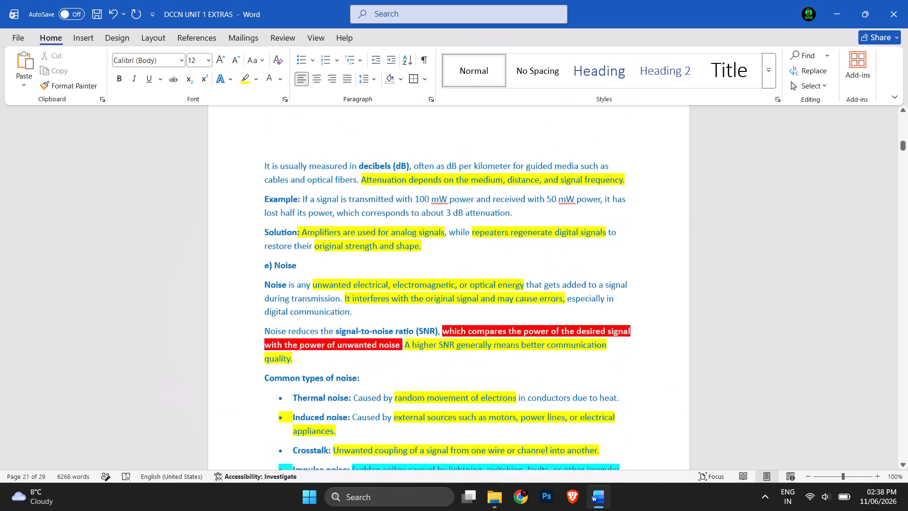
scroll(387, 360, down, 6)
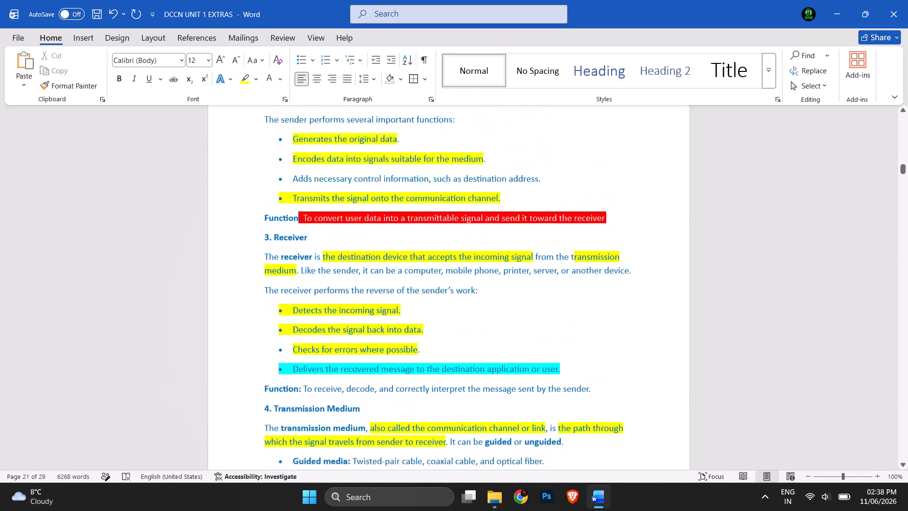
scroll(387, 360, down, 5)
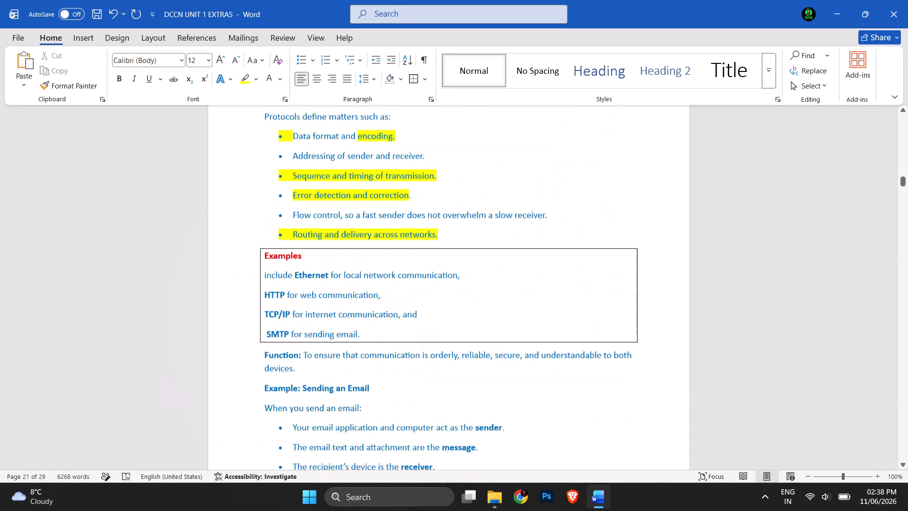
scroll(387, 360, down, 4)
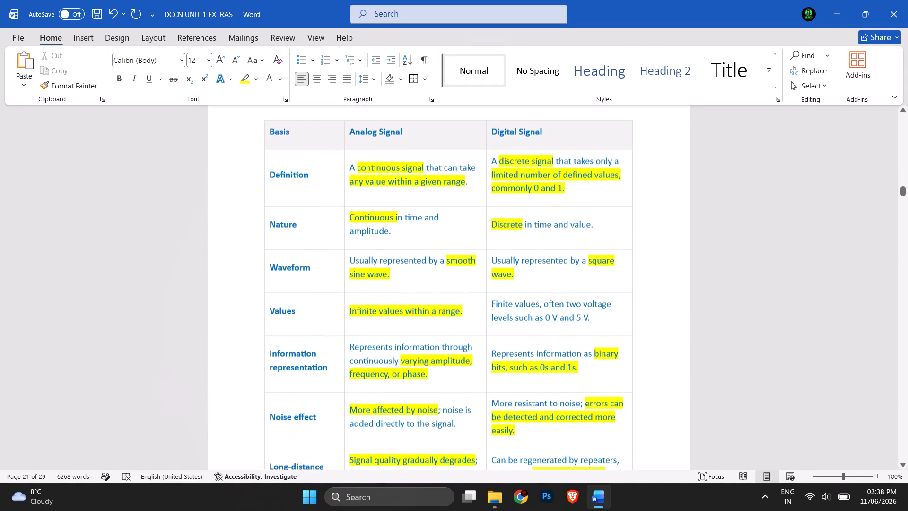
scroll(387, 360, down, 1)
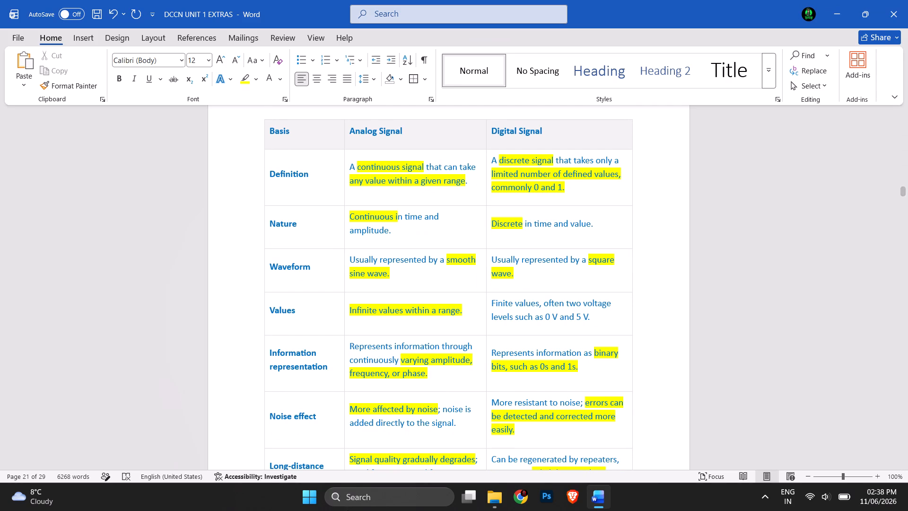
scroll(311, 443, down, 3)
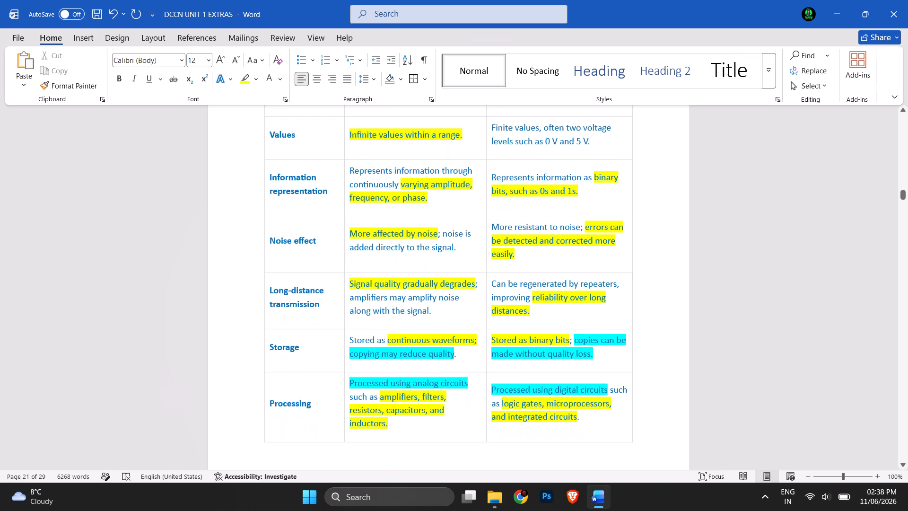
scroll(311, 443, down, 11)
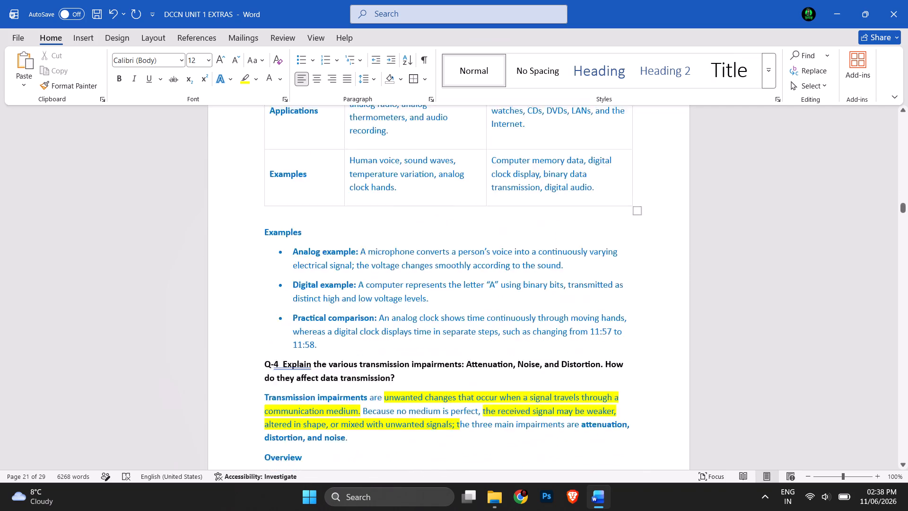
Go to the end of the document and look back through the Q-10 Nyquist and Shannon answer to the Q-9 Justification list.
scroll(311, 443, down, 7)
scroll(311, 443, down, 17)
scroll(311, 443, down, 5)
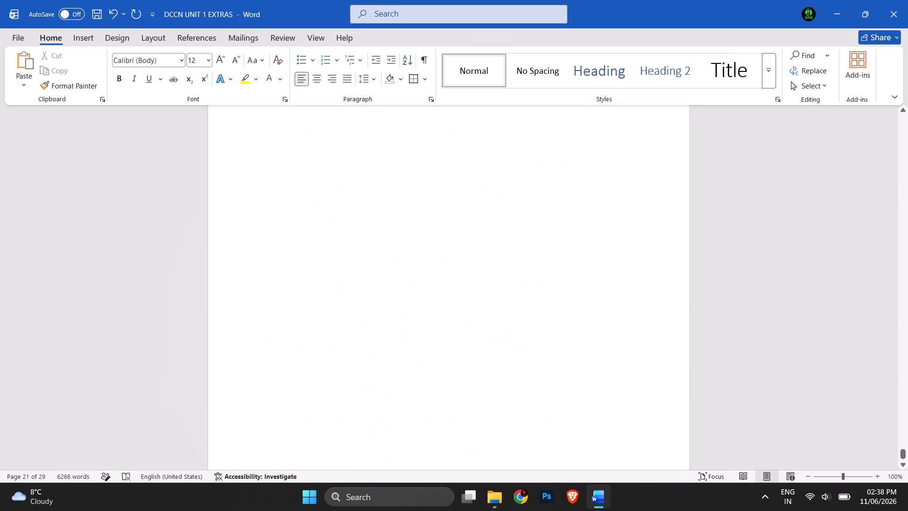
scroll(311, 443, up, 7)
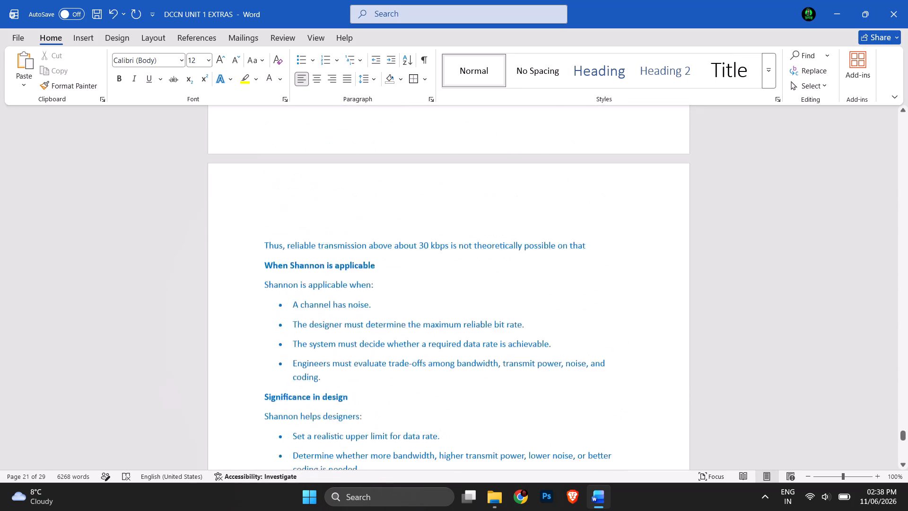
scroll(311, 443, up, 5)
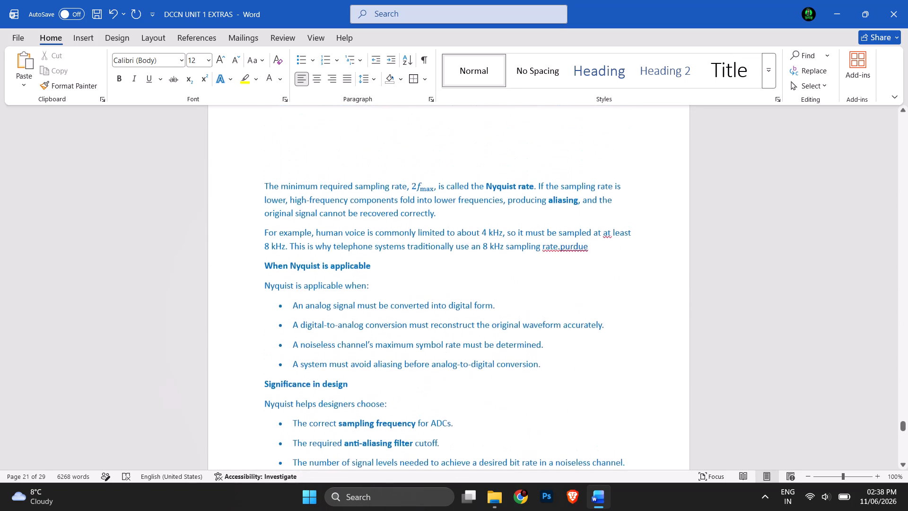
scroll(311, 443, up, 6)
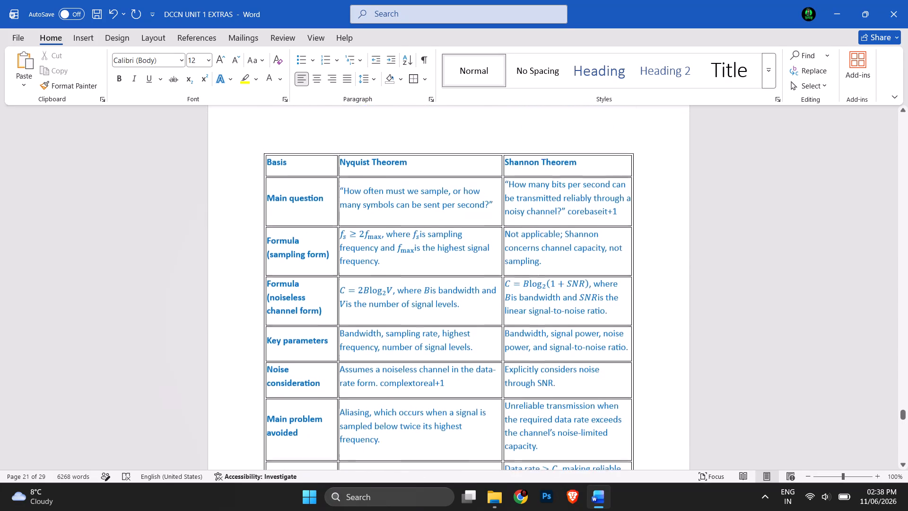
scroll(311, 443, up, 8)
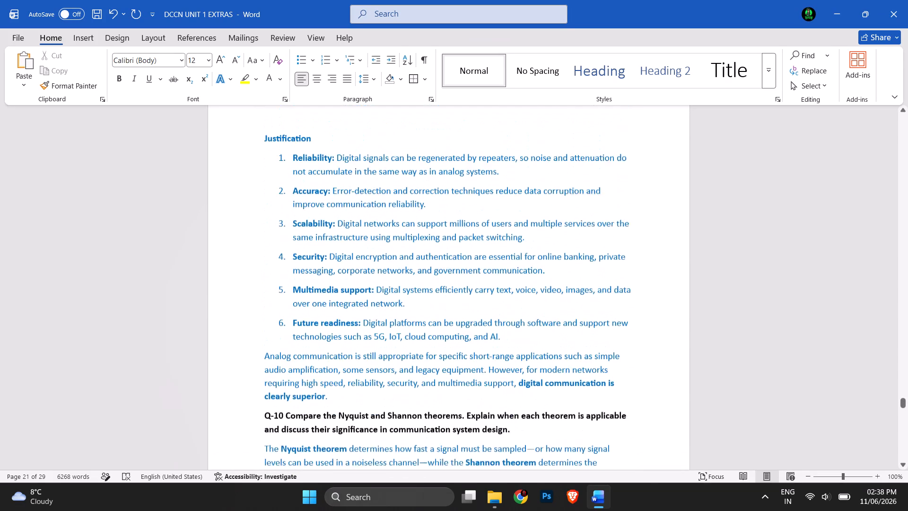
Look back through the Q-9 advantages and disadvantages lists and comparison table to the Q-9 question.
scroll(311, 443, up, 9)
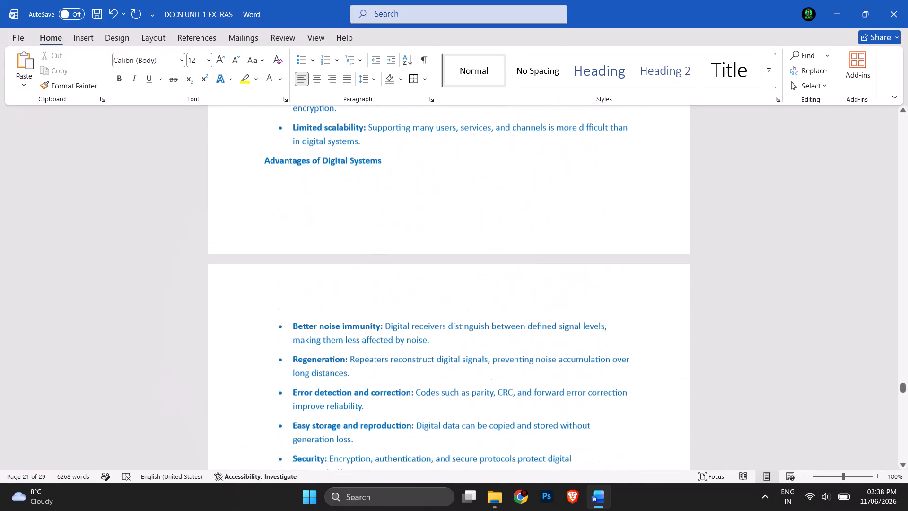
scroll(311, 443, up, 7)
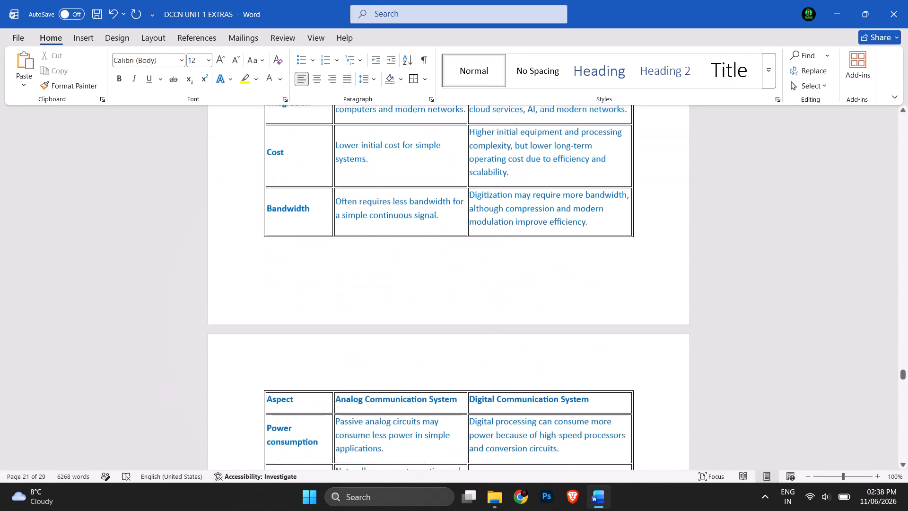
scroll(311, 443, up, 1)
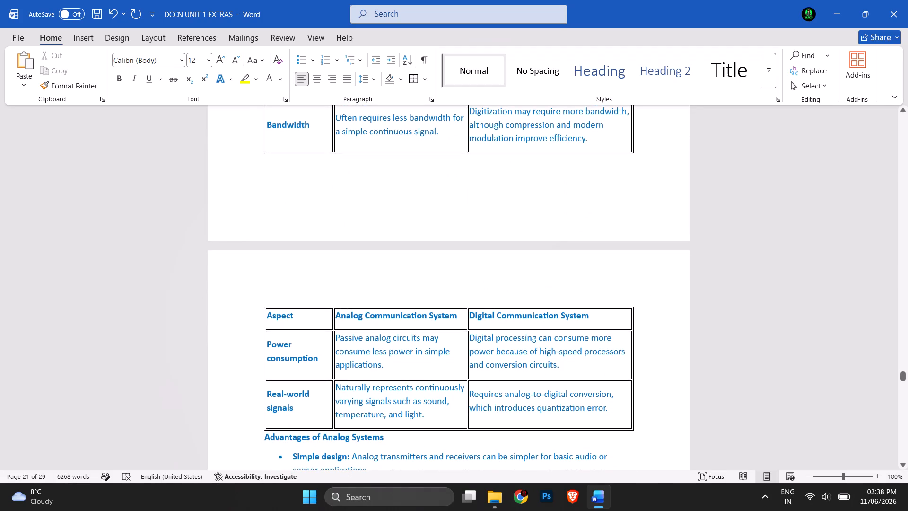
scroll(311, 443, up, 3)
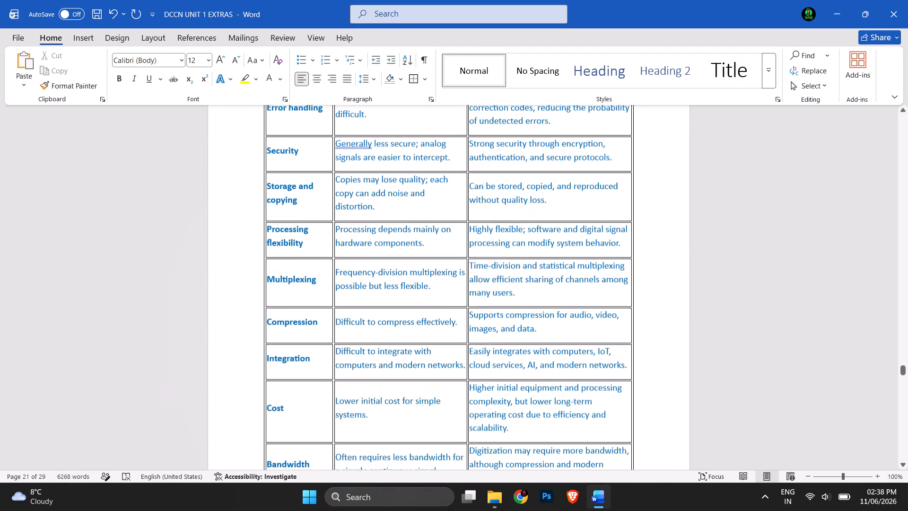
scroll(311, 443, up, 3)
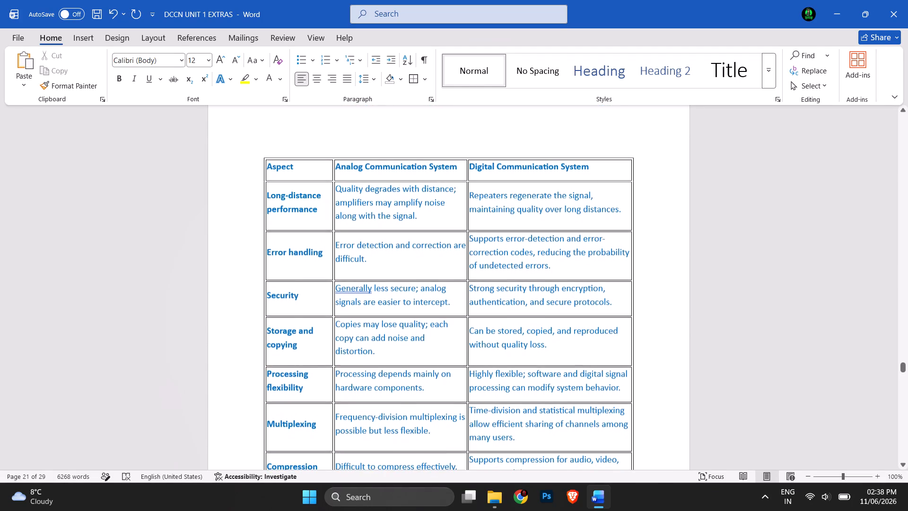
scroll(311, 443, up, 2)
Re-examine the Q-9 Advantages and Disadvantages table comparing analog and digital communication systems.
scroll(311, 443, left, 1)
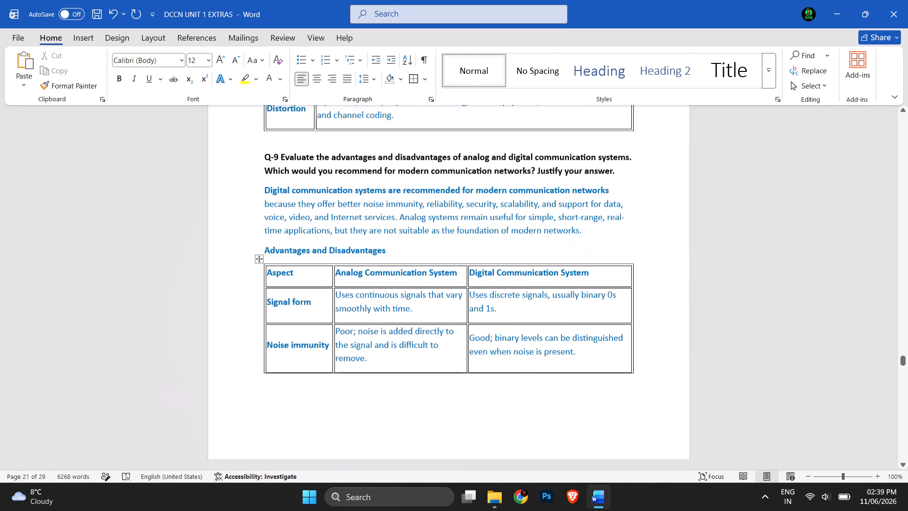
scroll(311, 443, left, 3)
scroll(311, 443, down, 1)
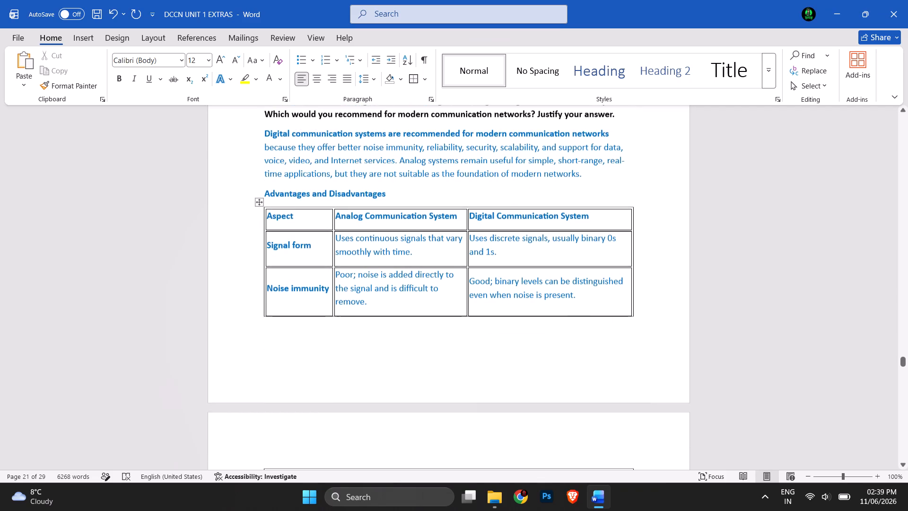
scroll(311, 443, down, 4)
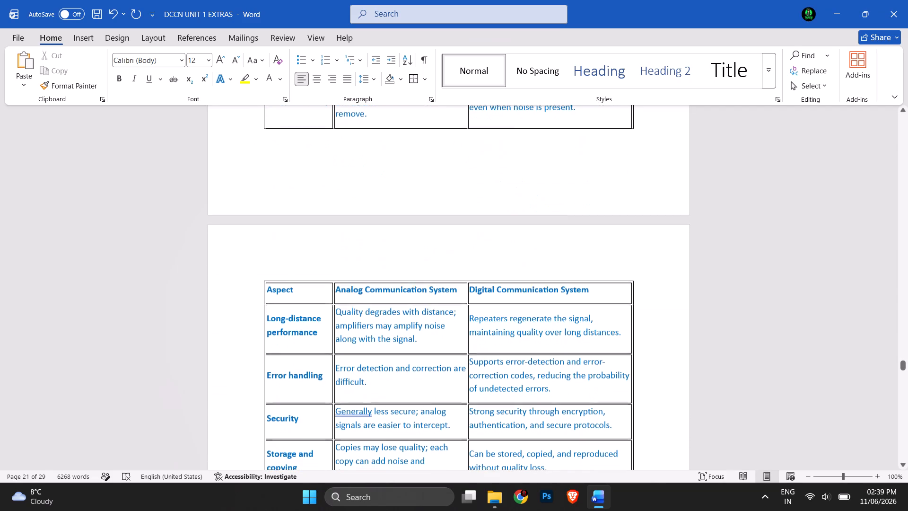
scroll(311, 443, down, 2)
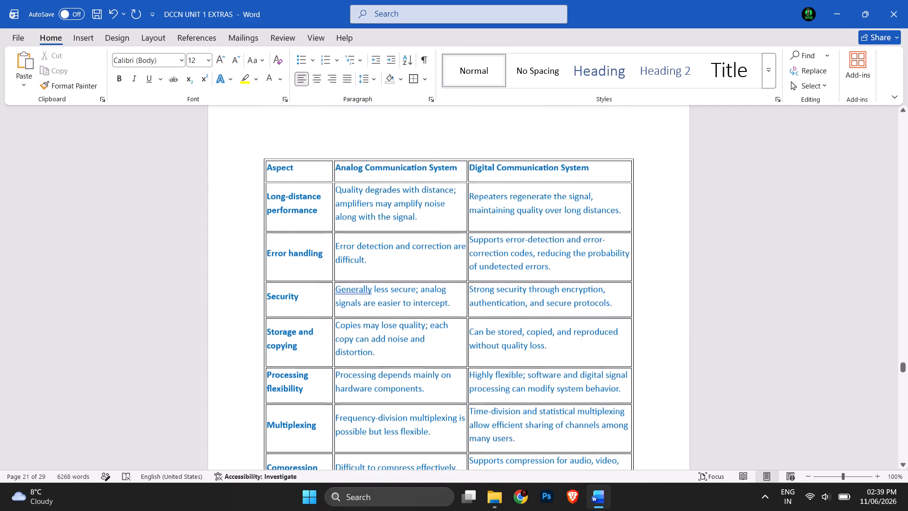
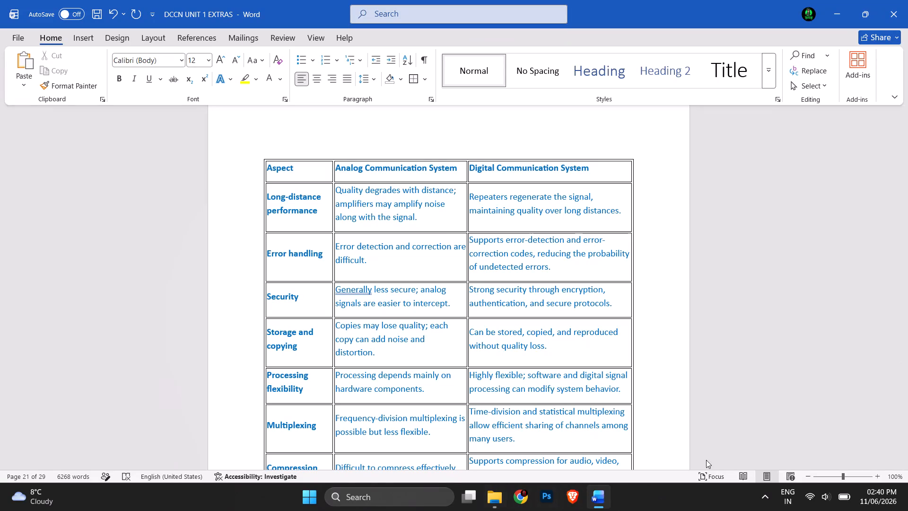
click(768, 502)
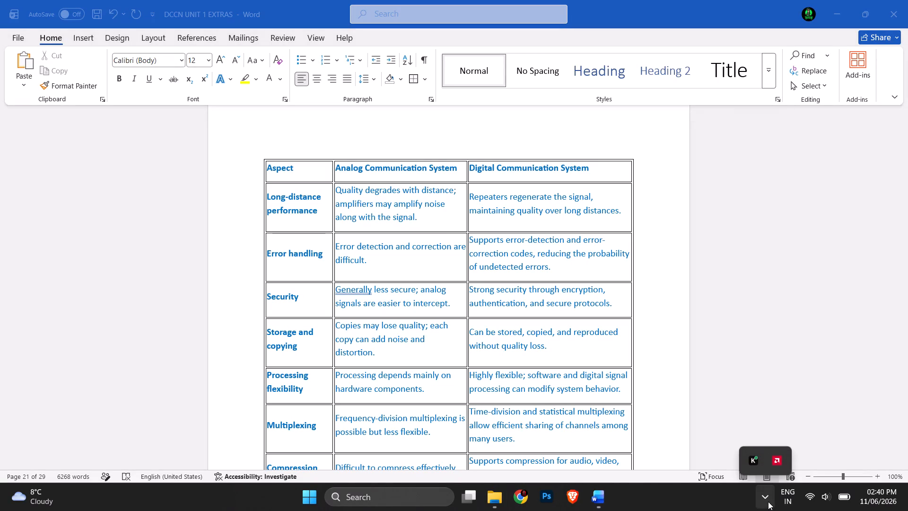
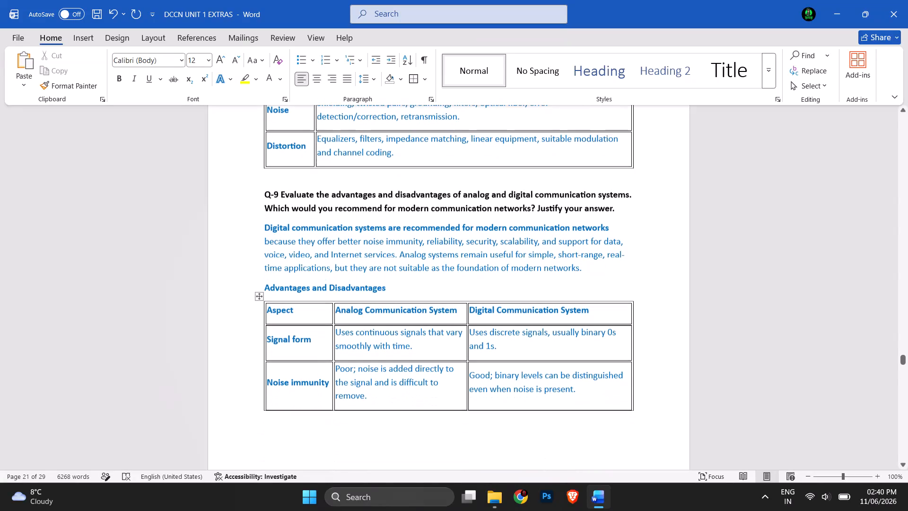
Read the Q-9 answer's recommendation paragraph and the opening rows of its advantages and disadvantages table.
scroll(573, 269, down, 1)
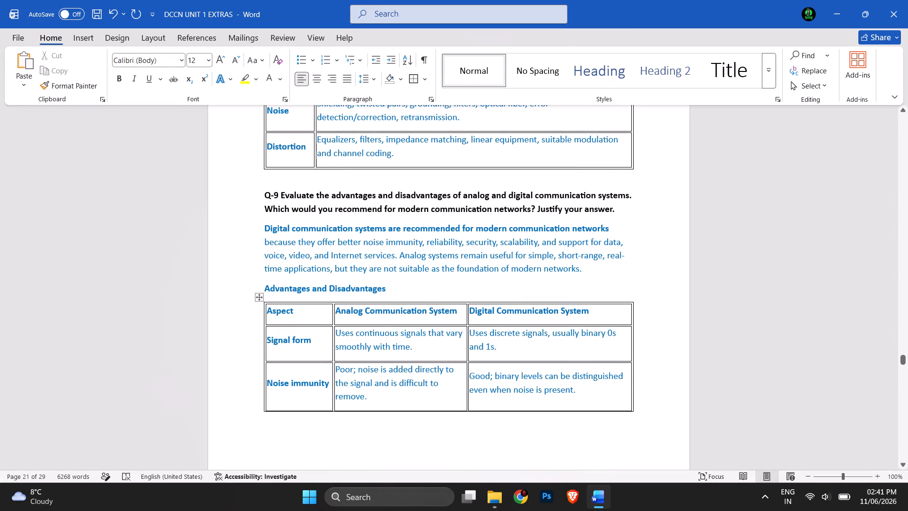
scroll(573, 269, down, 2)
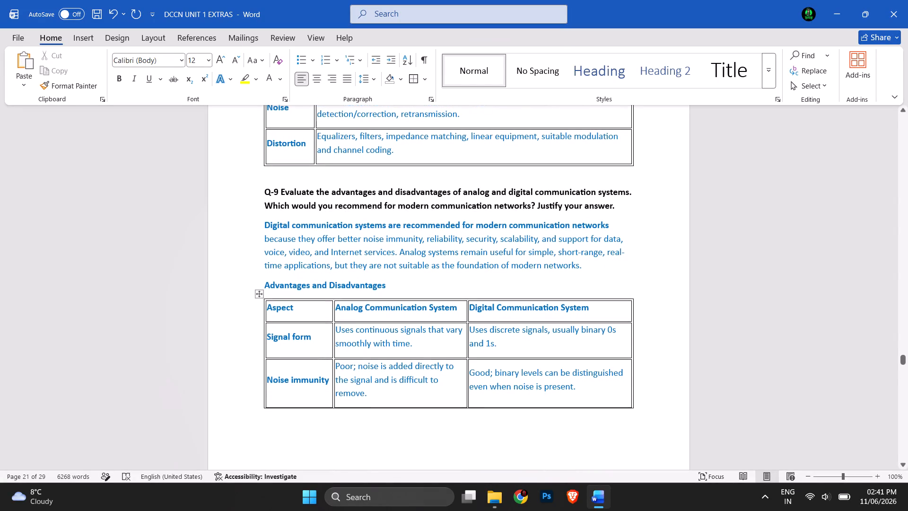
scroll(573, 269, down, 2)
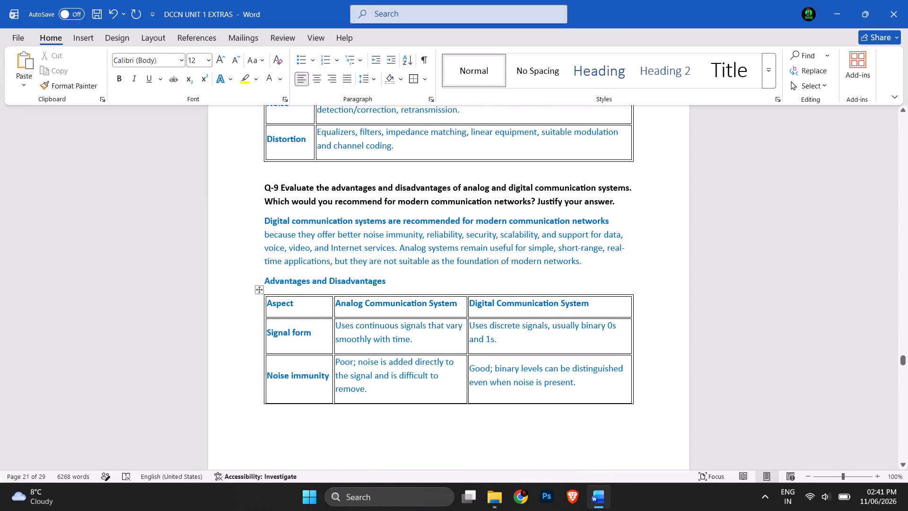
scroll(573, 269, down, 2)
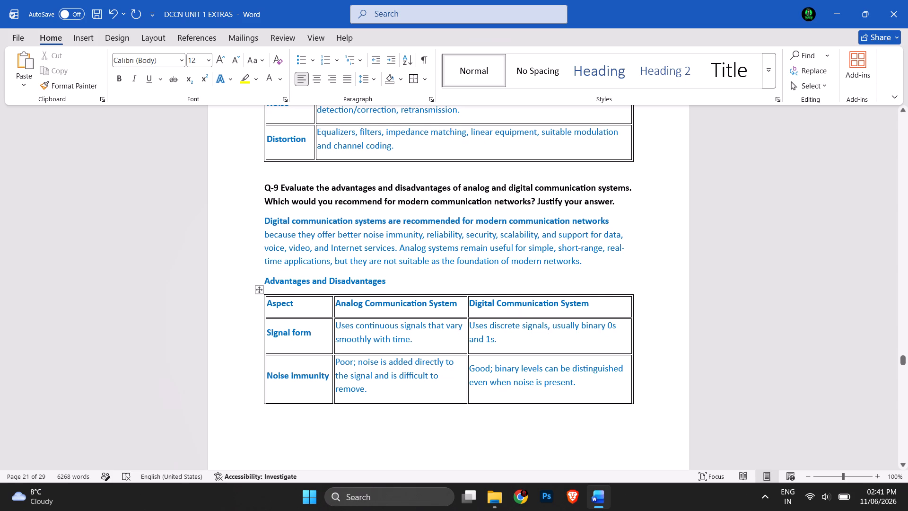
scroll(573, 269, down, 2)
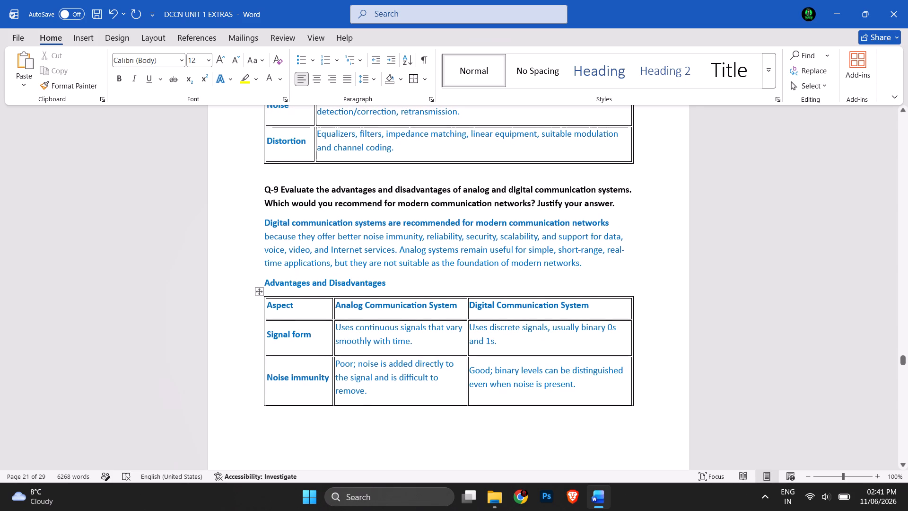
scroll(573, 269, down, 1)
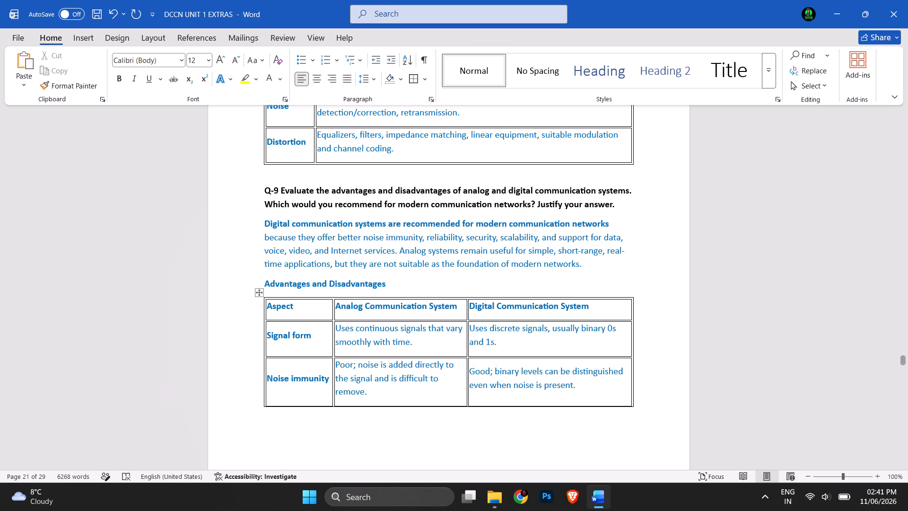
scroll(573, 269, down, 5)
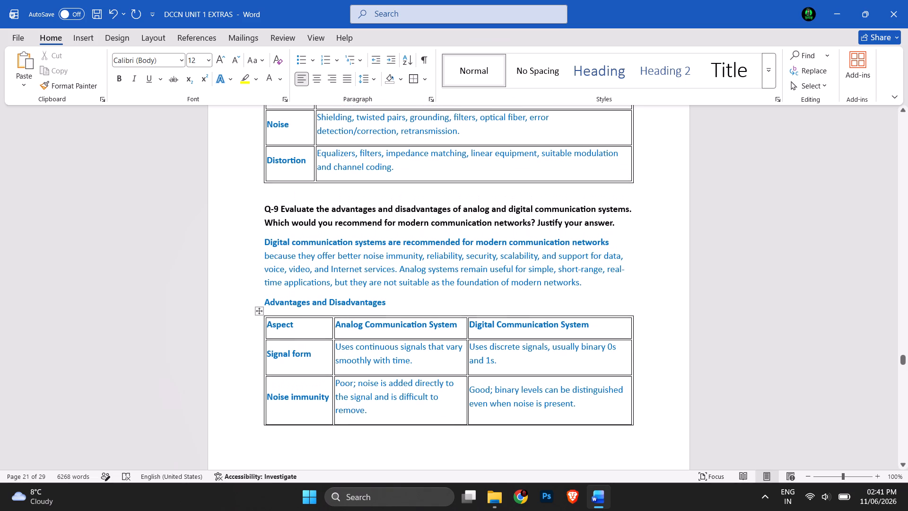
scroll(573, 269, down, 2)
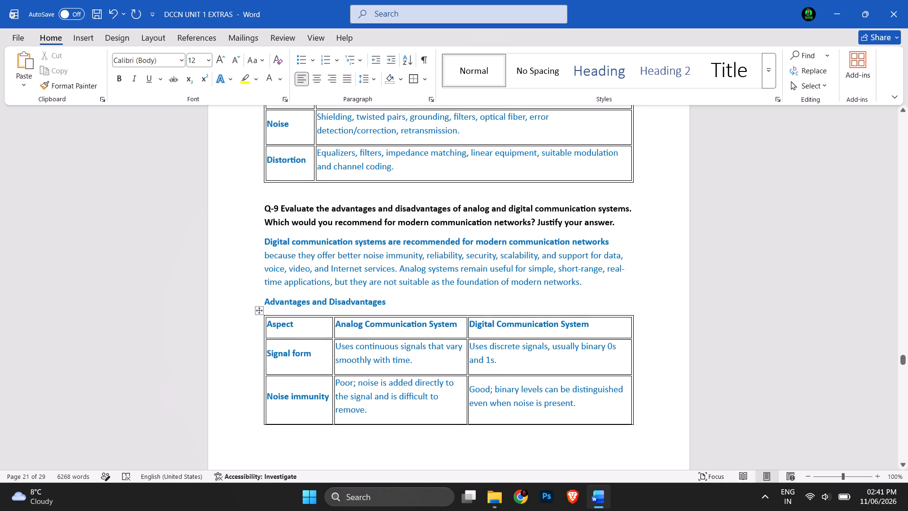
scroll(573, 269, down, 3)
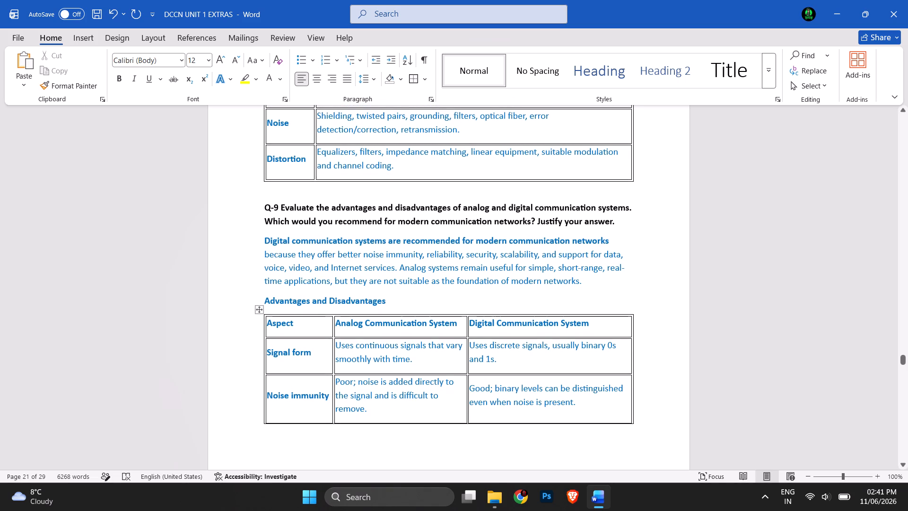
scroll(573, 269, down, 1)
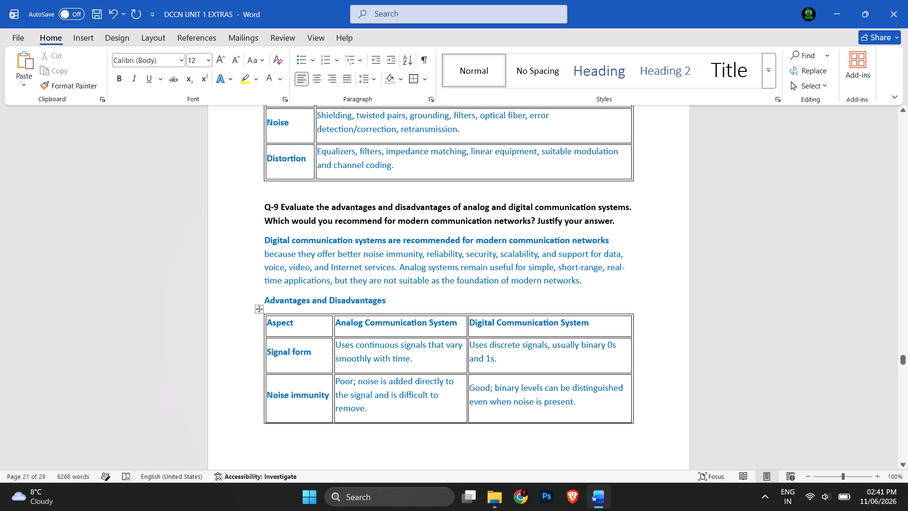
scroll(573, 269, down, 1)
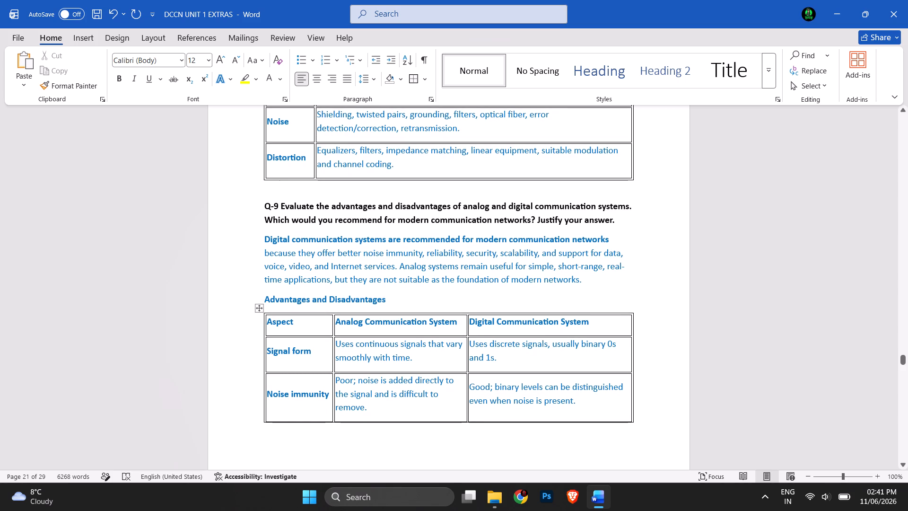
scroll(573, 269, down, 2)
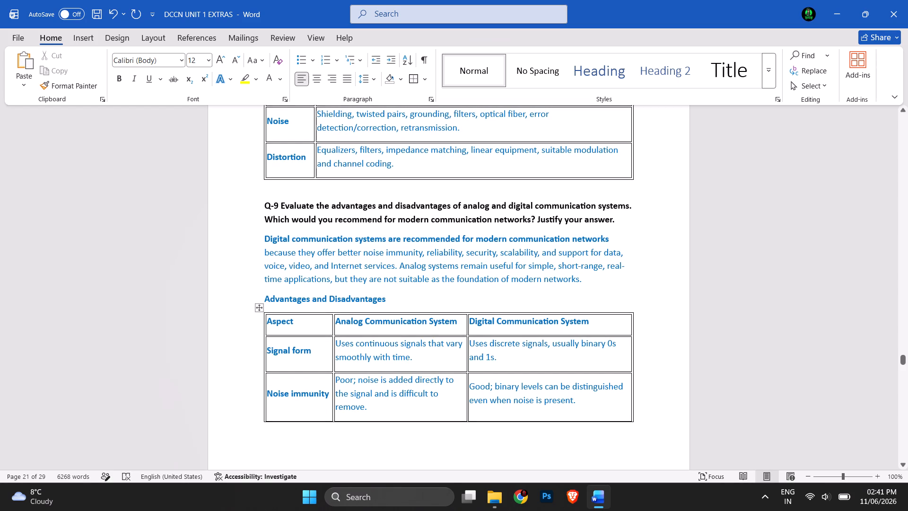
scroll(573, 269, down, 1)
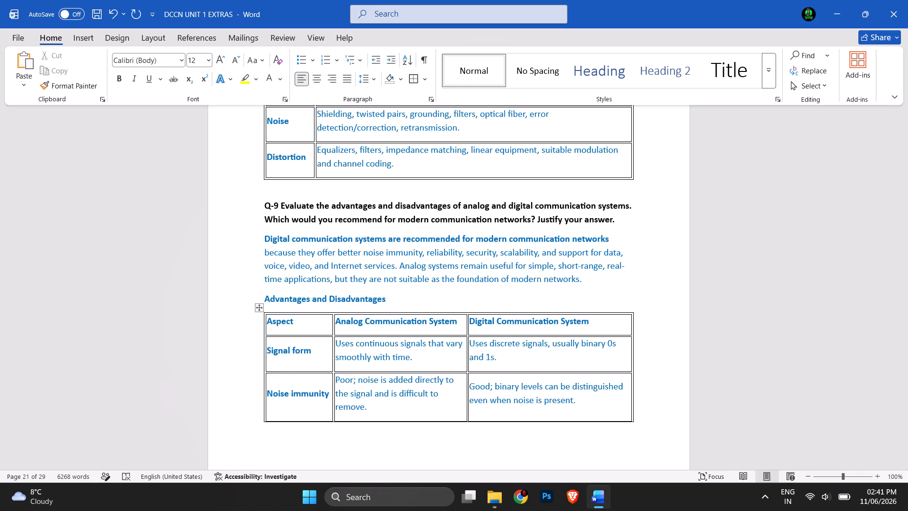
scroll(573, 269, down, 1)
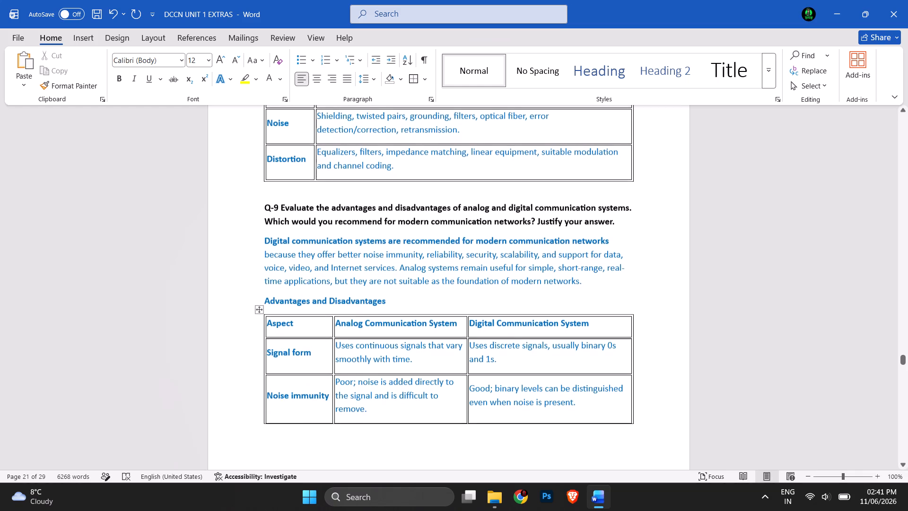
scroll(573, 269, down, 1)
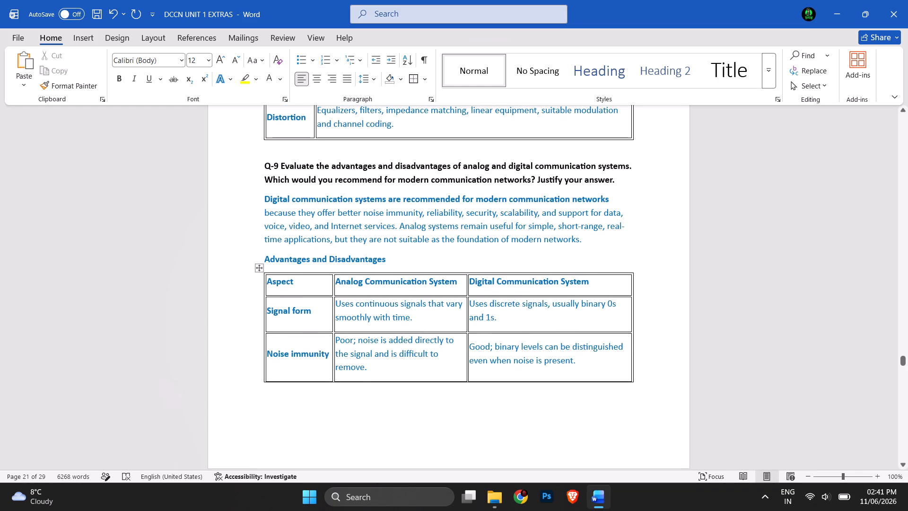
scroll(573, 269, down, 2)
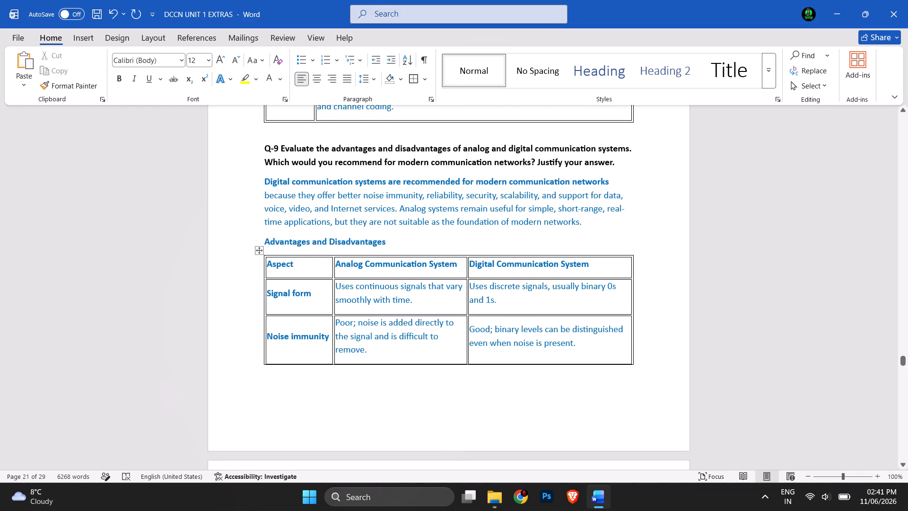
scroll(573, 269, down, 2)
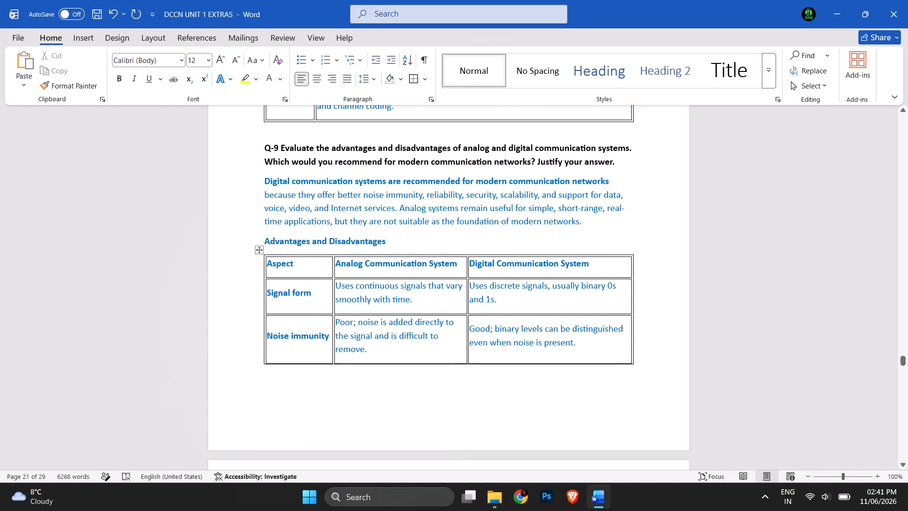
scroll(573, 269, down, 1)
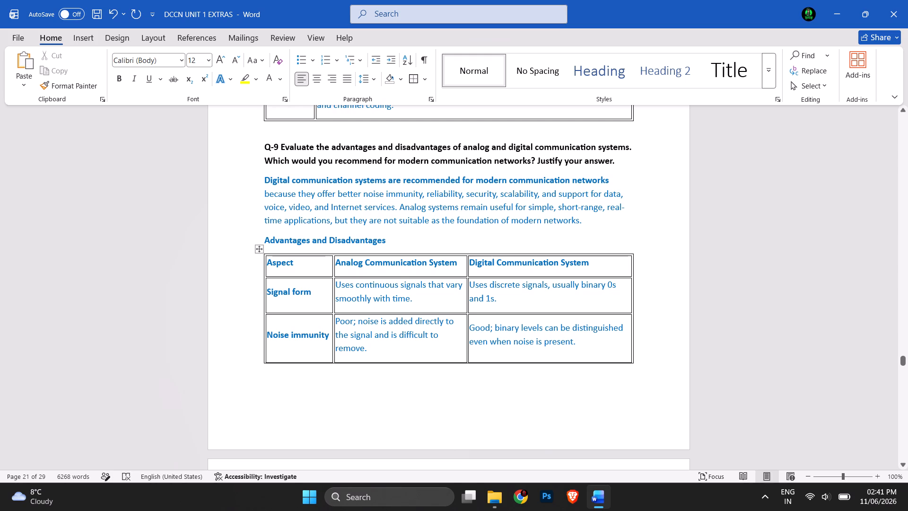
scroll(573, 269, down, 3)
Highlight "noise immunity, reliability, security, scalability, and support for data, voice, video, and Internet services" in yellow in the Q-9 answer.
click(242, 80)
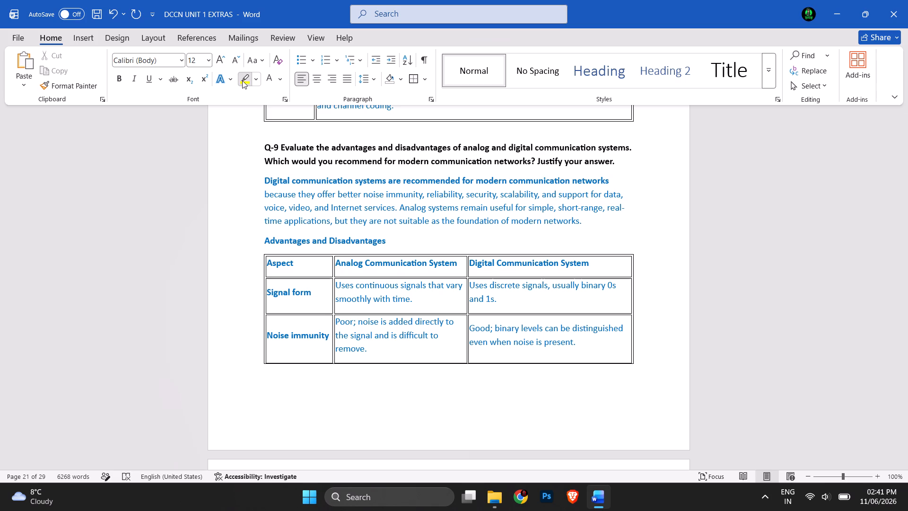
drag(365, 189, 407, 194)
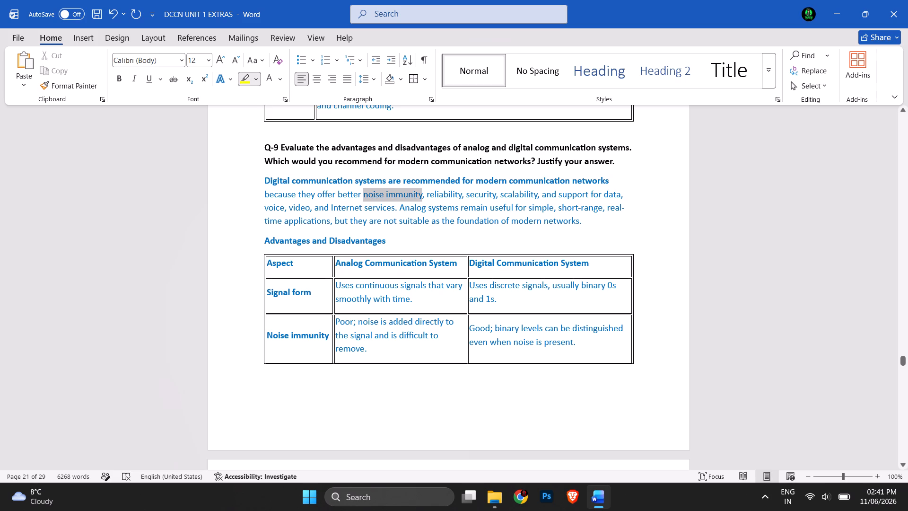
drag(407, 194, 606, 196)
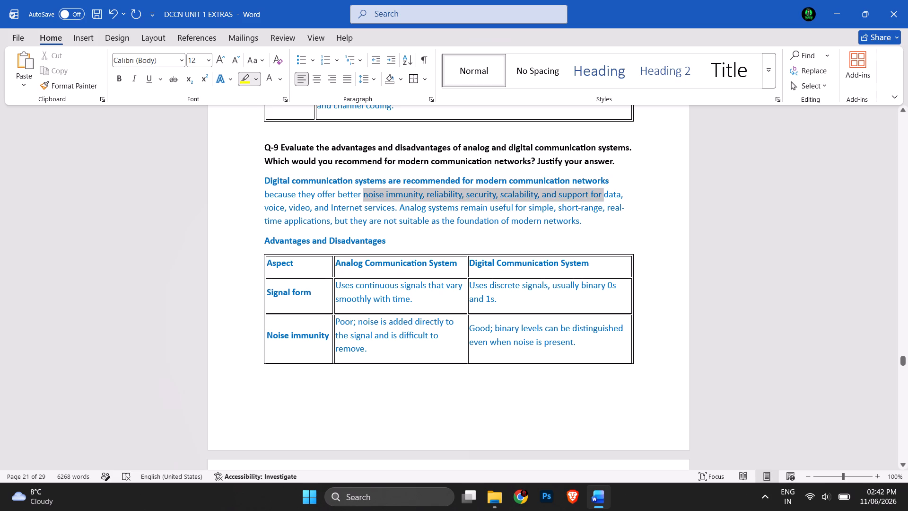
drag(606, 196, 394, 210)
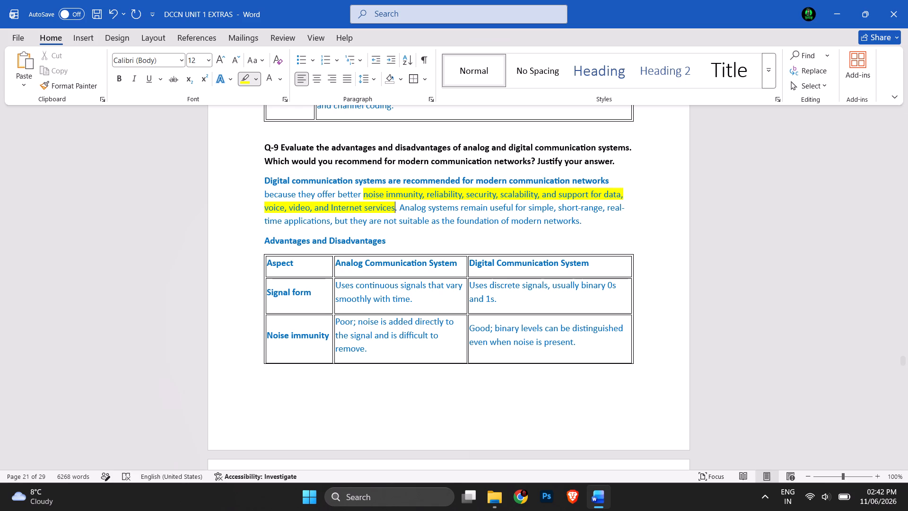
Delete the Signal form row from the Q-9 analog versus digital comparison table.
scroll(394, 210, down, 1)
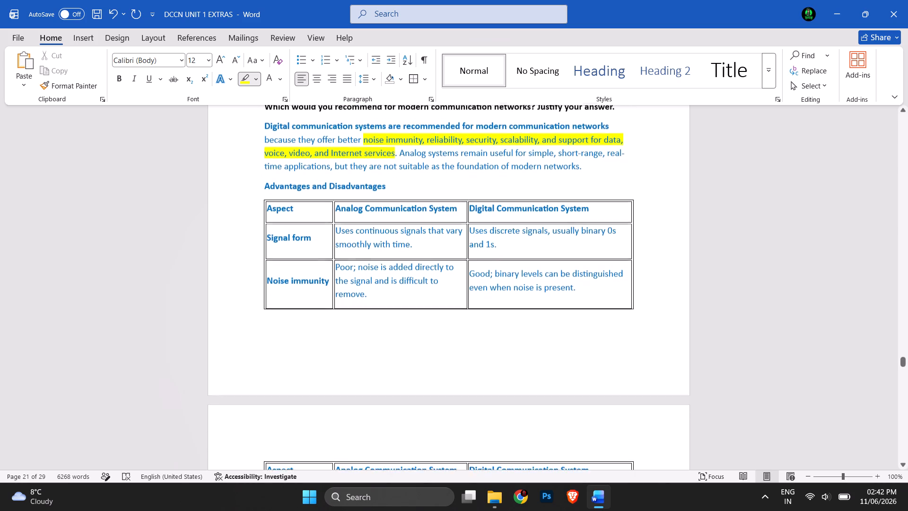
scroll(394, 210, down, 1)
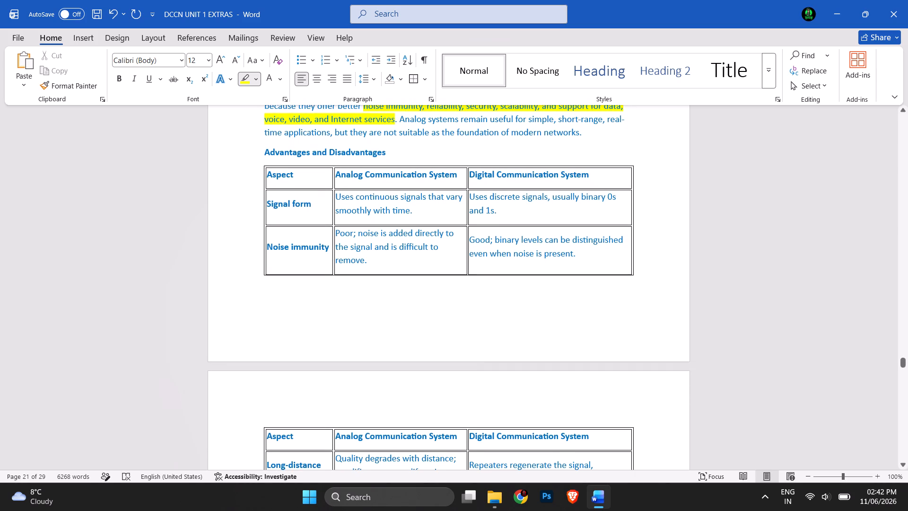
scroll(394, 210, down, 1)
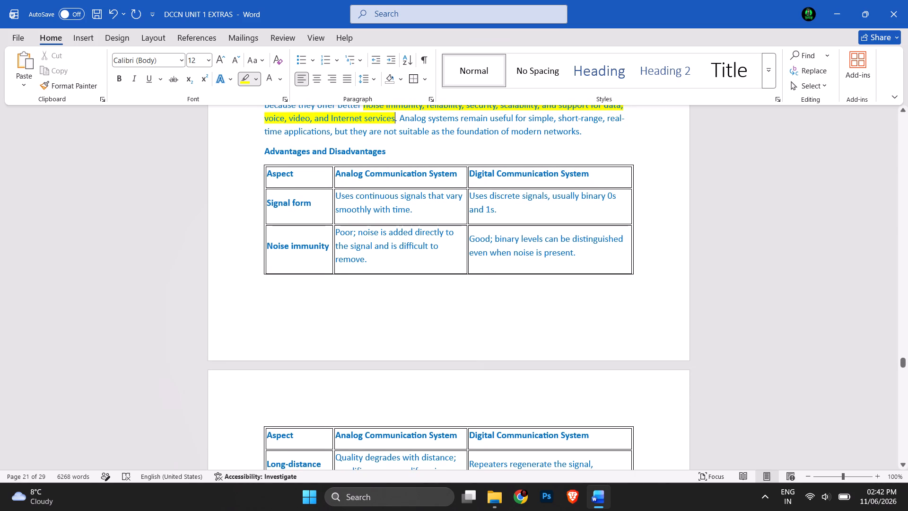
scroll(394, 210, down, 1)
click(510, 208)
key(BackSpace)
key(BackSpace)
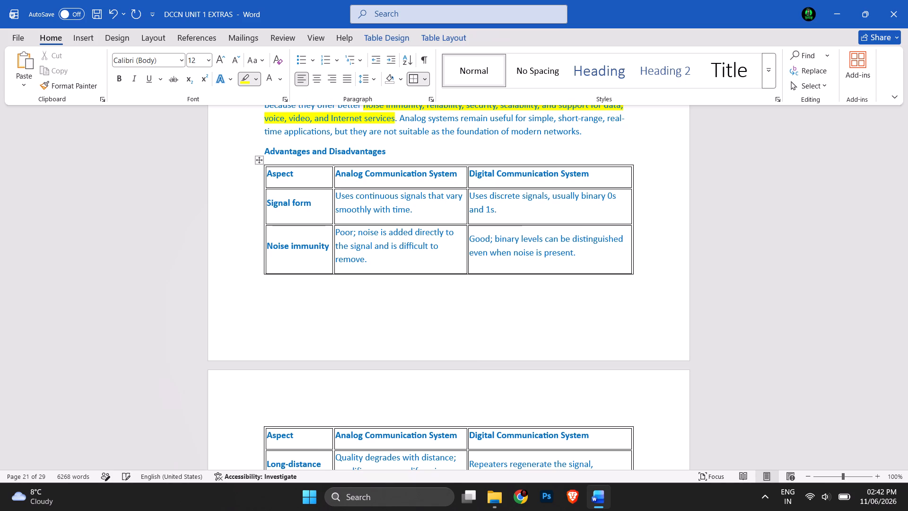
drag(497, 209, 292, 196)
key(BackSpace)
key(Return)
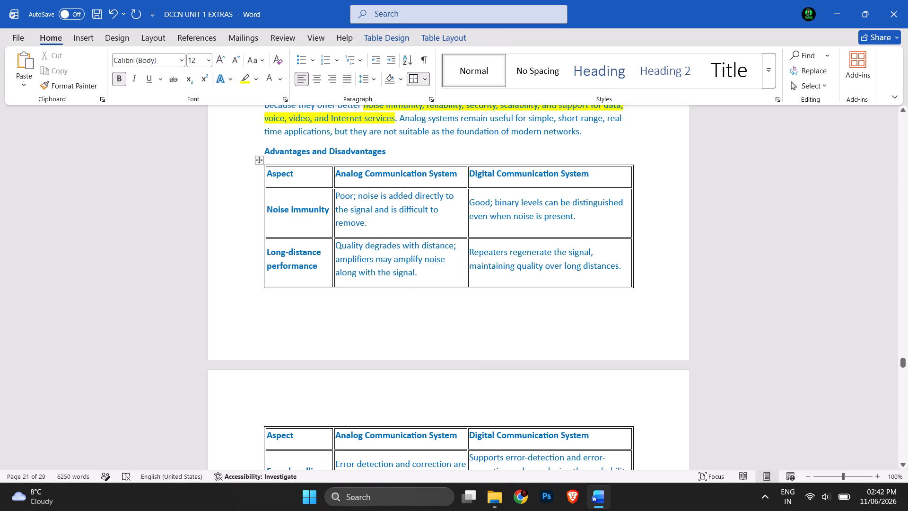
Delete the Bandwidth row from the Q-9 analog versus digital comparison table.
scroll(351, 263, down, 1)
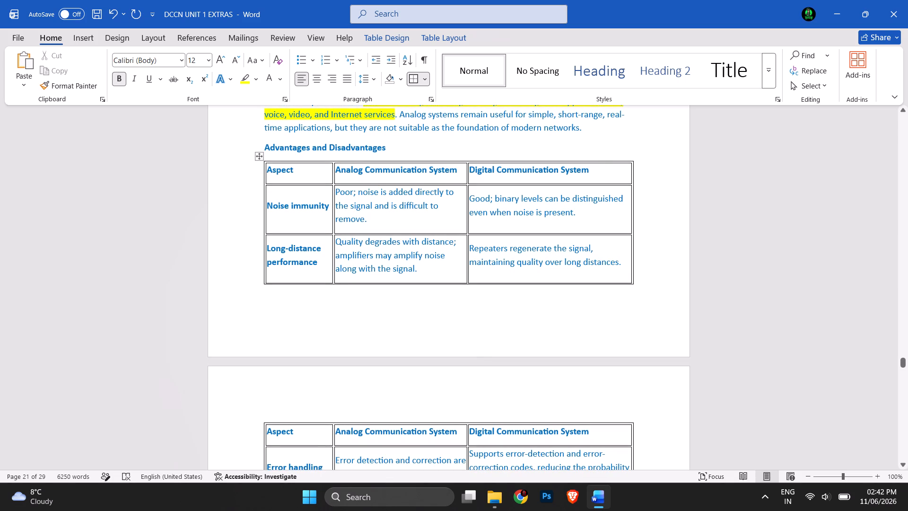
scroll(501, 210, down, 7)
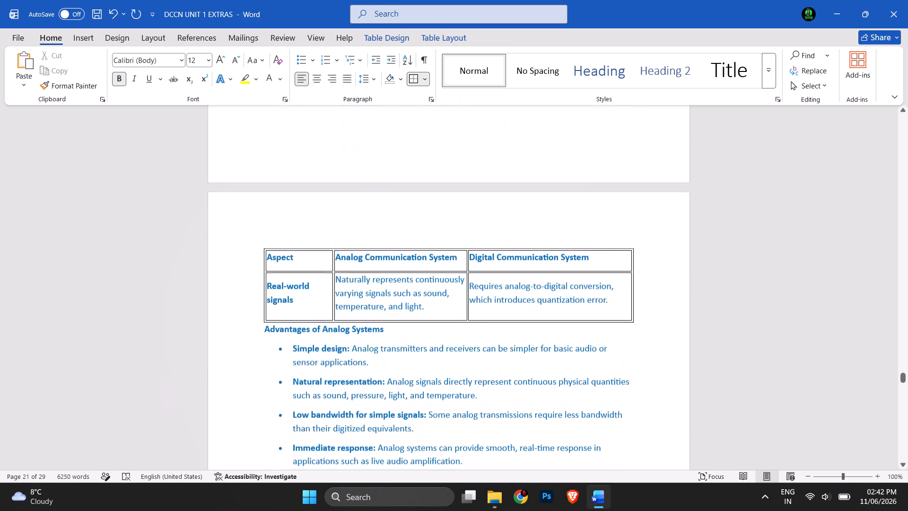
scroll(501, 210, up, 1)
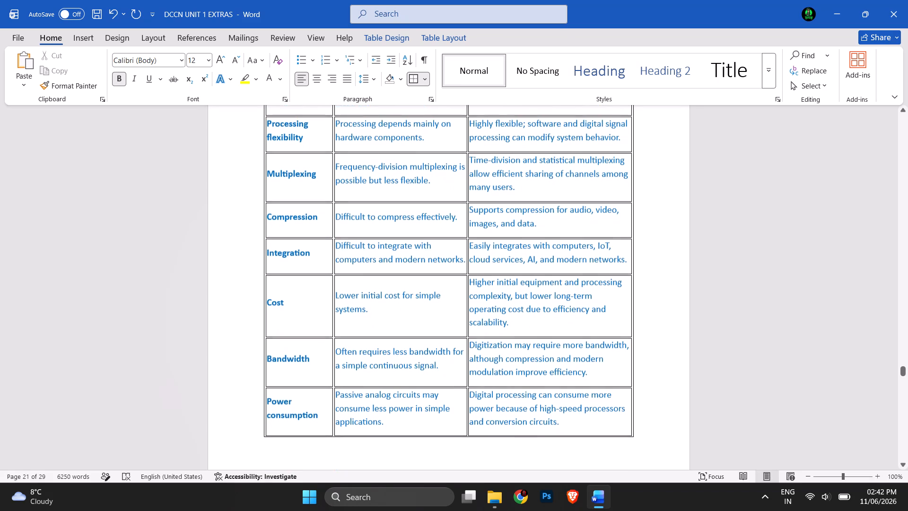
scroll(501, 210, up, 1)
drag(590, 370, 489, 343)
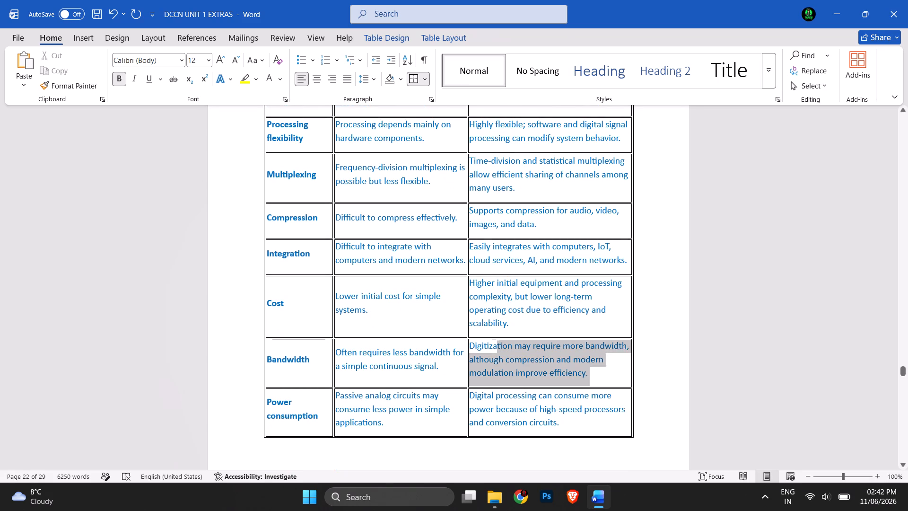
drag(489, 343, 294, 357)
key(BackSpace)
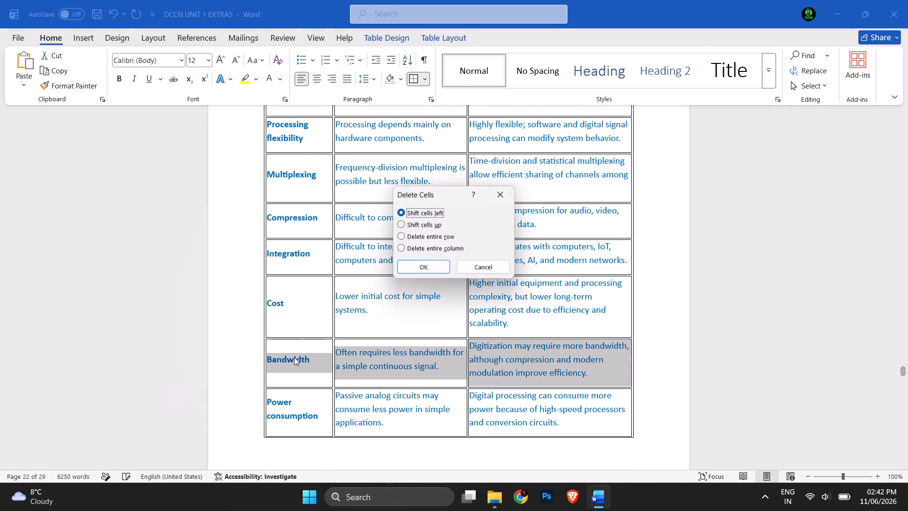
key(Return)
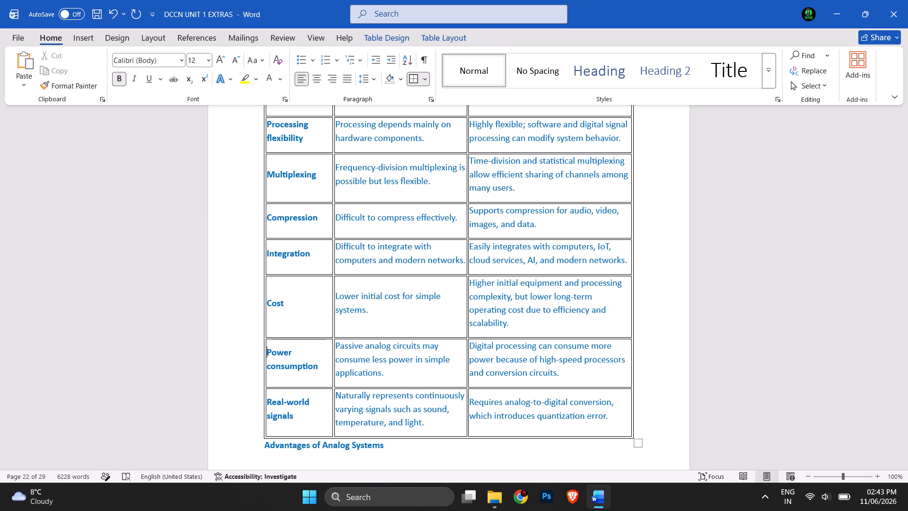
Delete the Noise immunity row from the start of the Q-9 comparison table.
scroll(364, 280, up, 3)
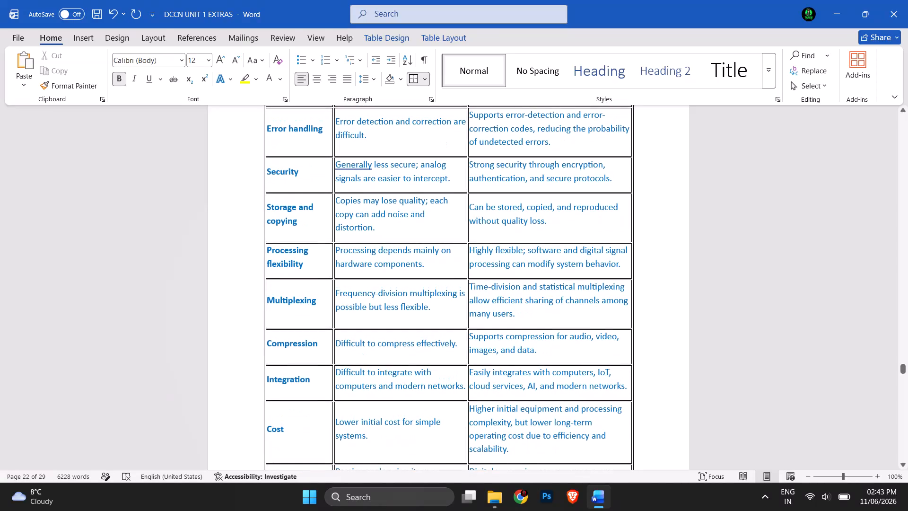
scroll(364, 280, up, 4)
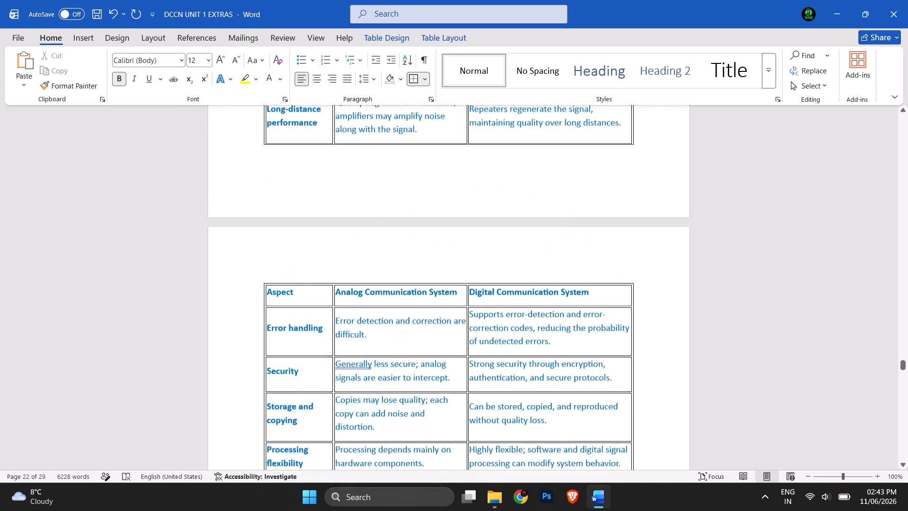
scroll(364, 280, up, 3)
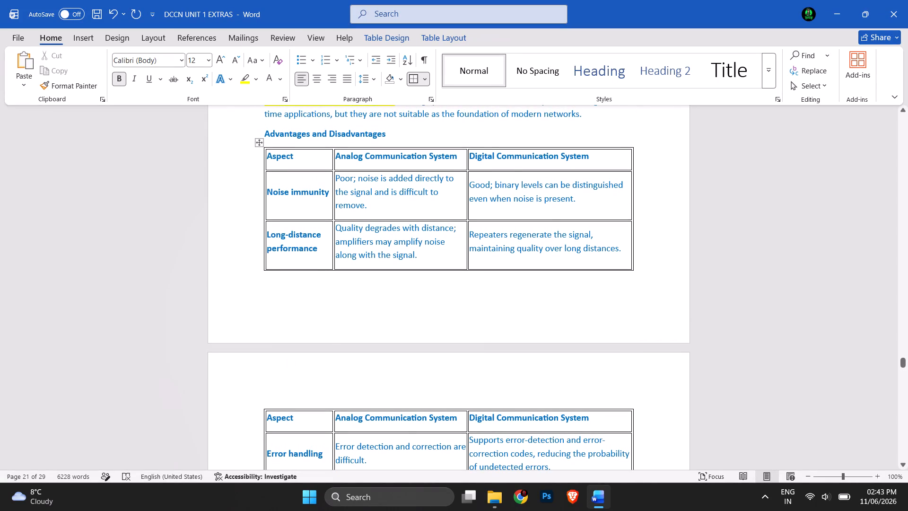
drag(582, 208, 301, 192)
key(BackSpace)
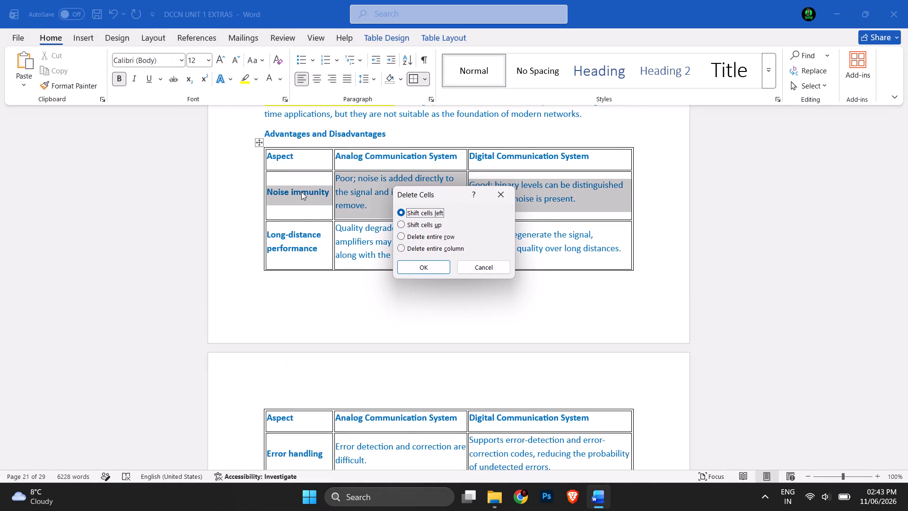
key(Return)
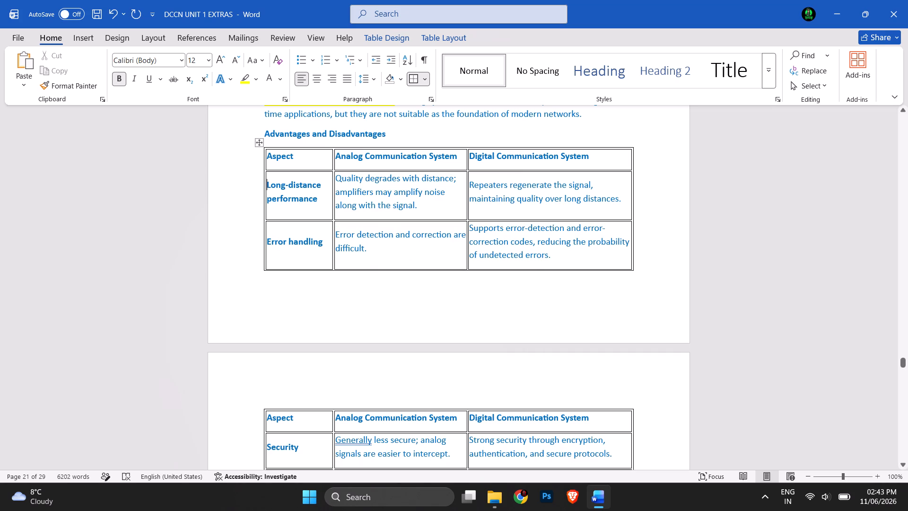
Delete the Long-distance performance row from the Q-9 comparison table.
drag(572, 213, 368, 195)
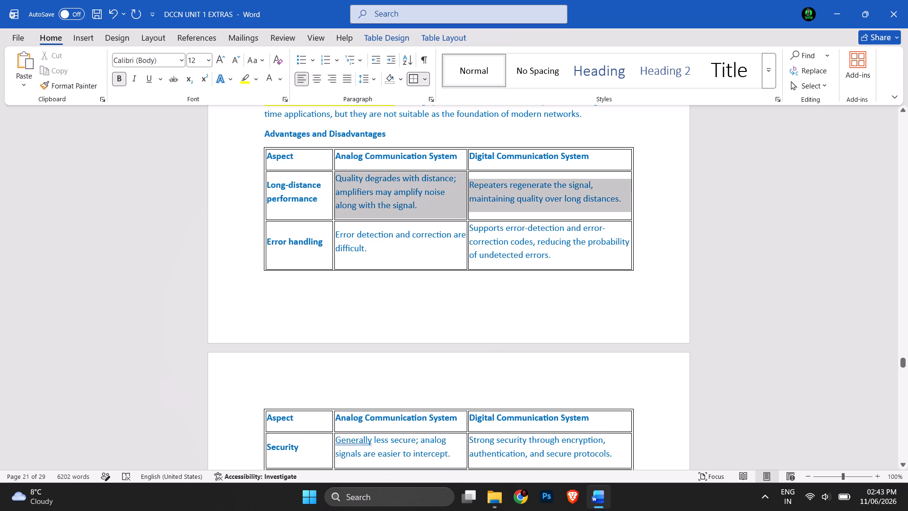
drag(368, 195, 291, 191)
key(BackSpace)
key(Return)
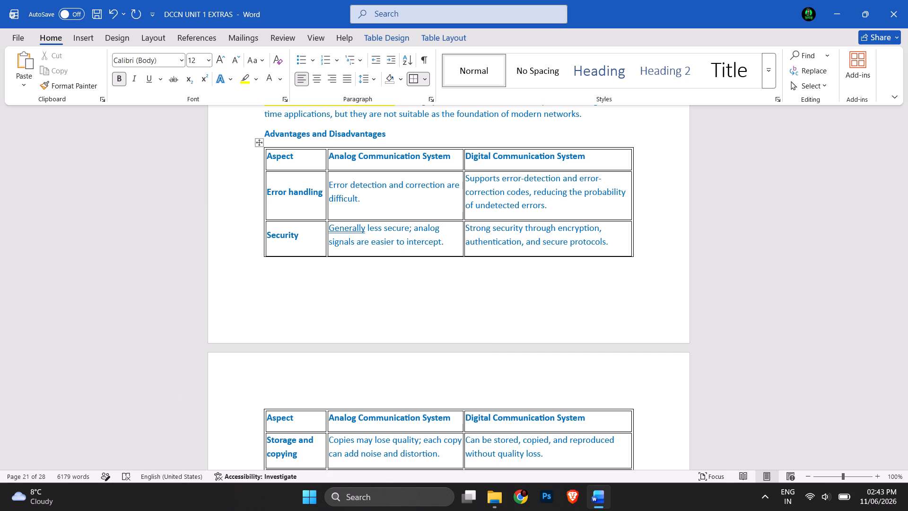
Read the Q-9 comparison table from Error handling through Integration, checking the Storage and copying row closely.
scroll(329, 274, down, 1)
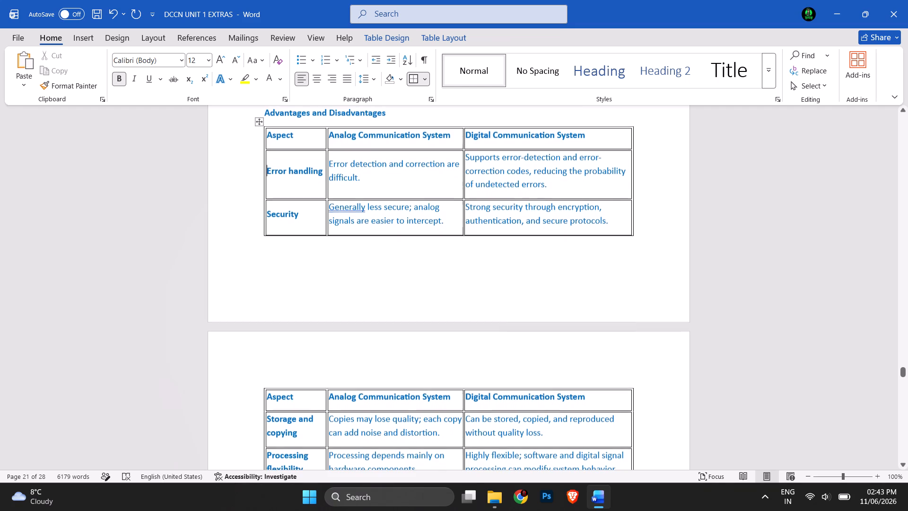
scroll(329, 274, down, 1)
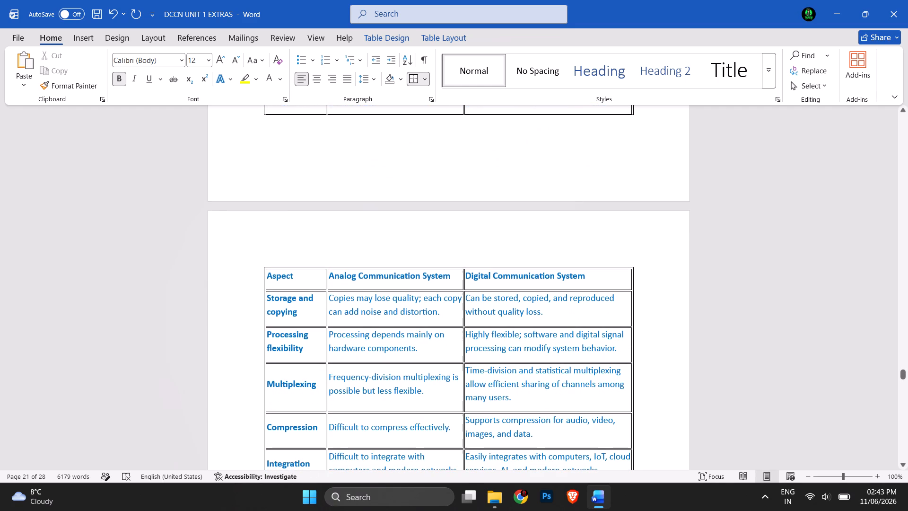
scroll(329, 274, down, 5)
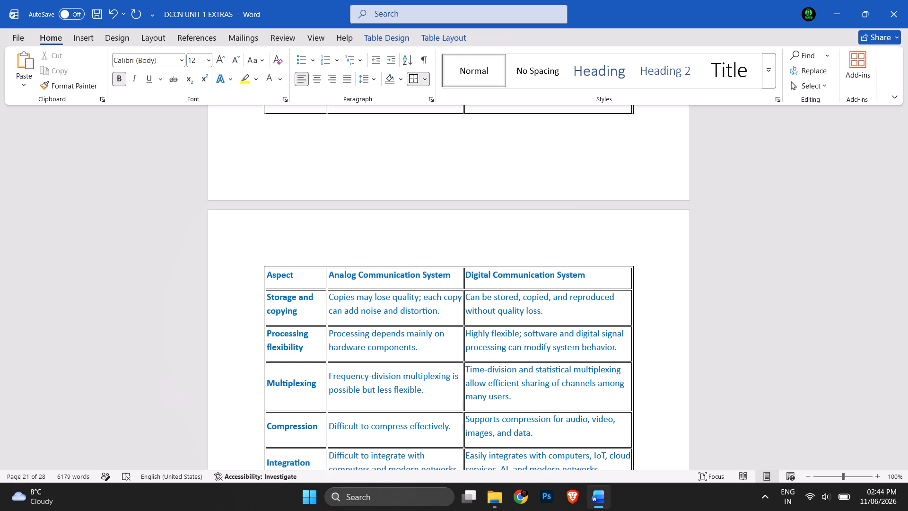
scroll(329, 274, down, 3)
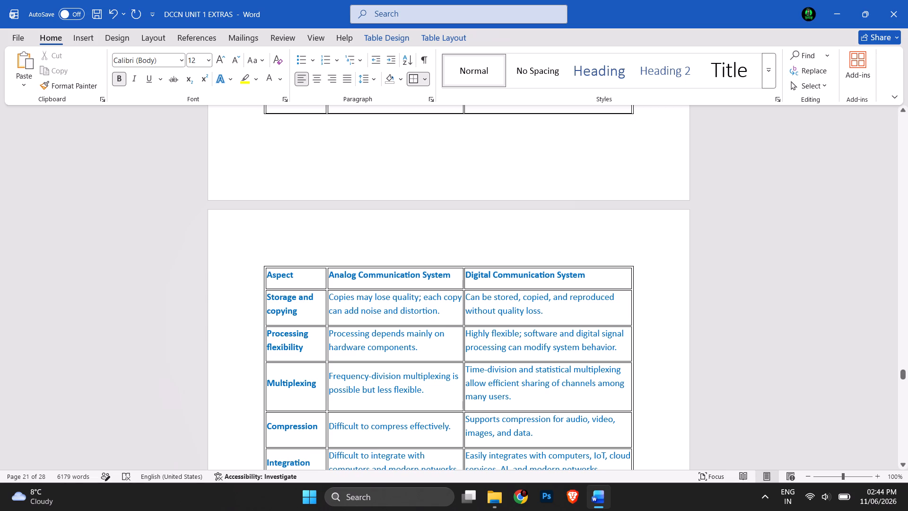
drag(443, 311, 338, 300)
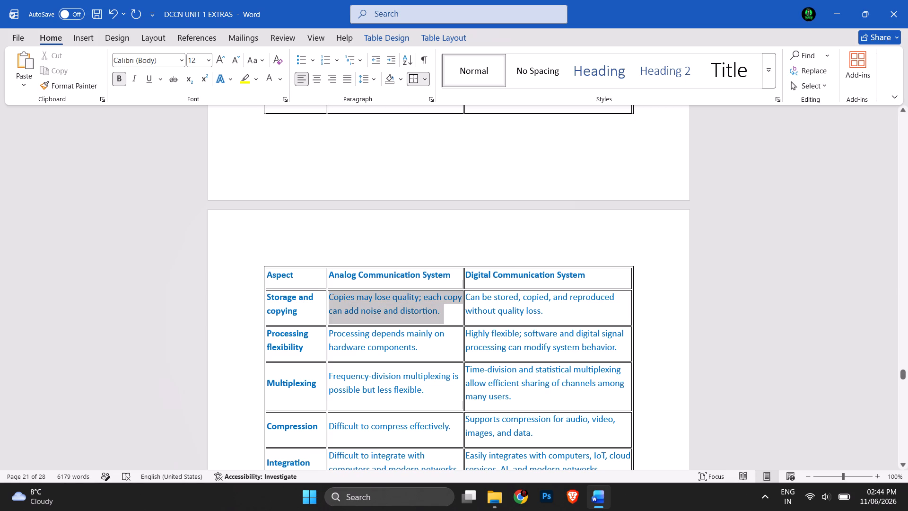
drag(338, 300, 365, 313)
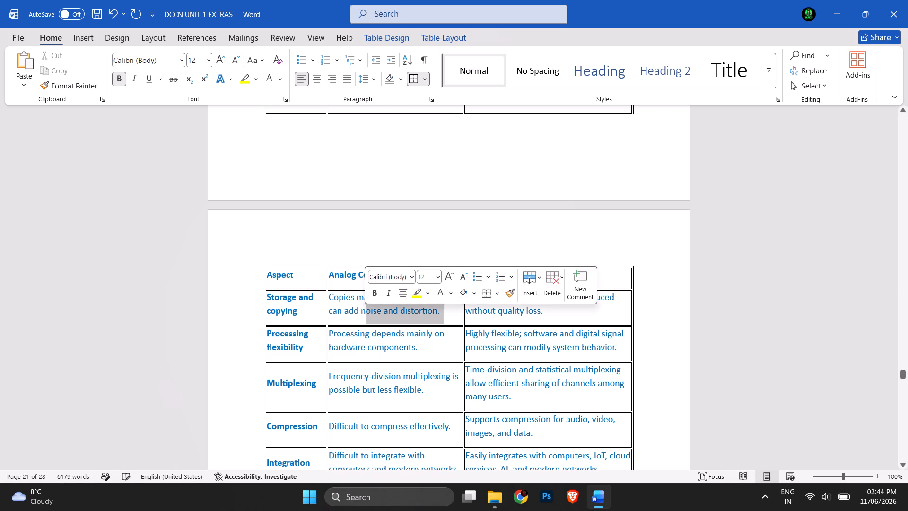
click(372, 340)
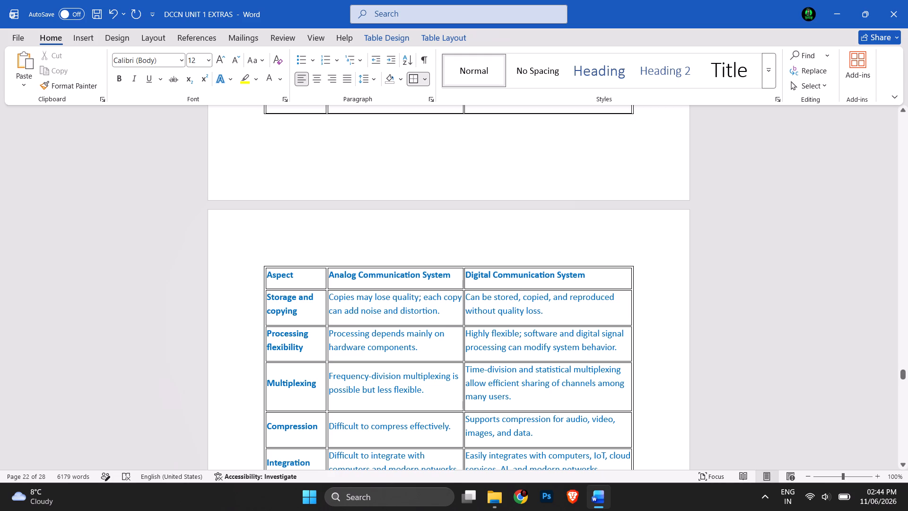
Delete the Processing flexibility row from the Q-9 comparison table.
drag(619, 351, 321, 345)
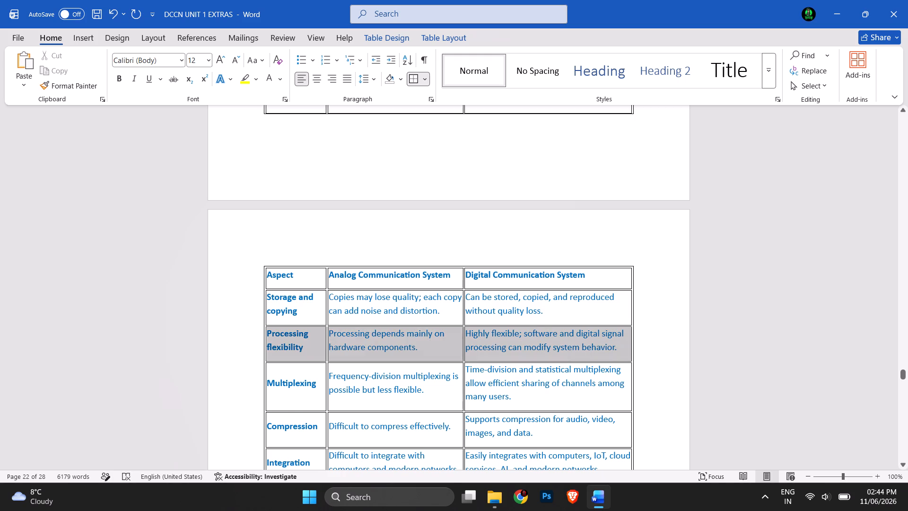
drag(321, 345, 297, 347)
key(BackSpace)
key(Return)
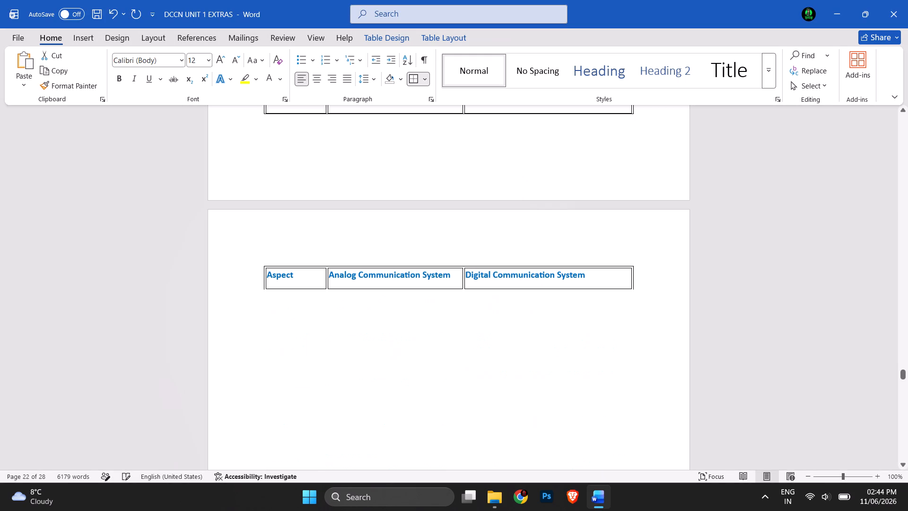
Delete the Real-world signals row at the end of the Q-9 comparison table.
scroll(297, 347, down, 1)
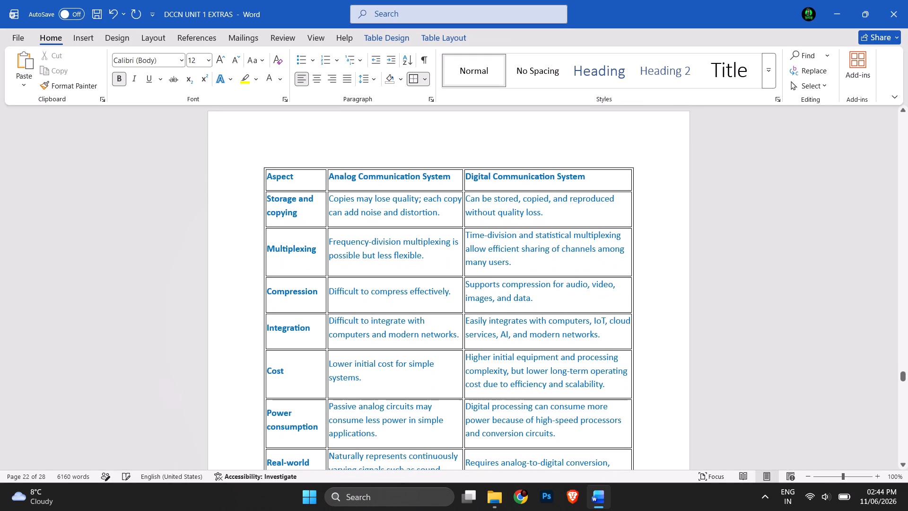
scroll(297, 347, down, 3)
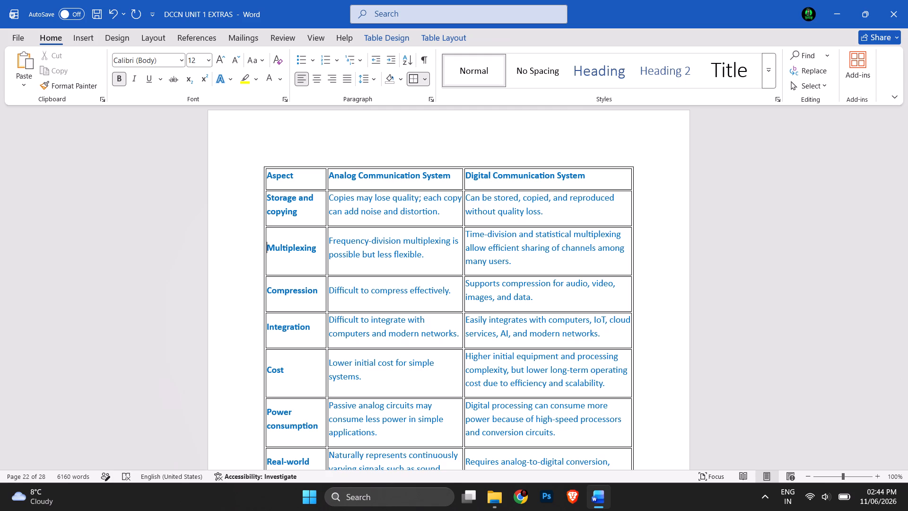
scroll(297, 347, down, 4)
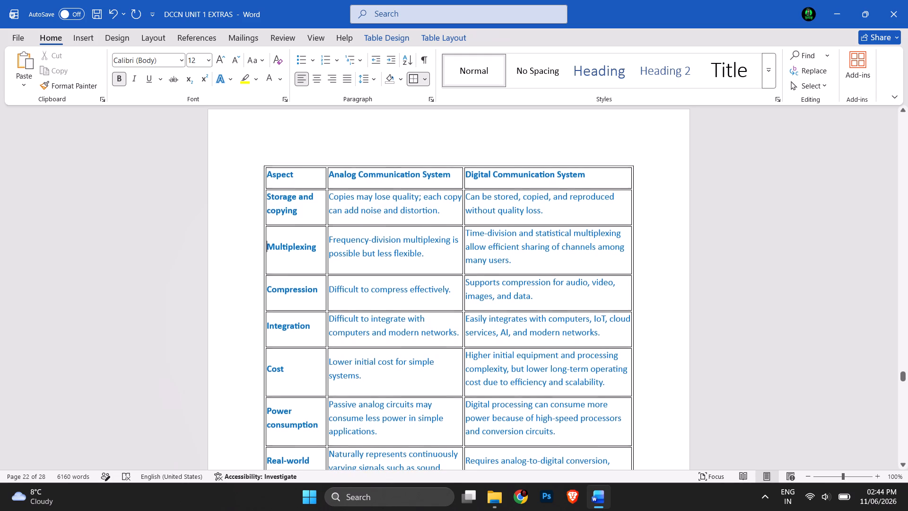
scroll(297, 347, down, 3)
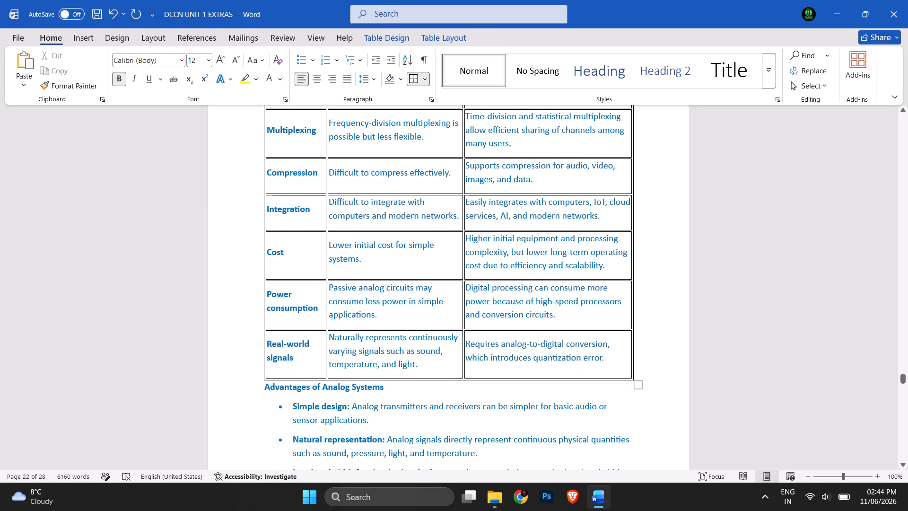
drag(593, 365, 572, 363)
drag(572, 363, 296, 358)
key(BackSpace)
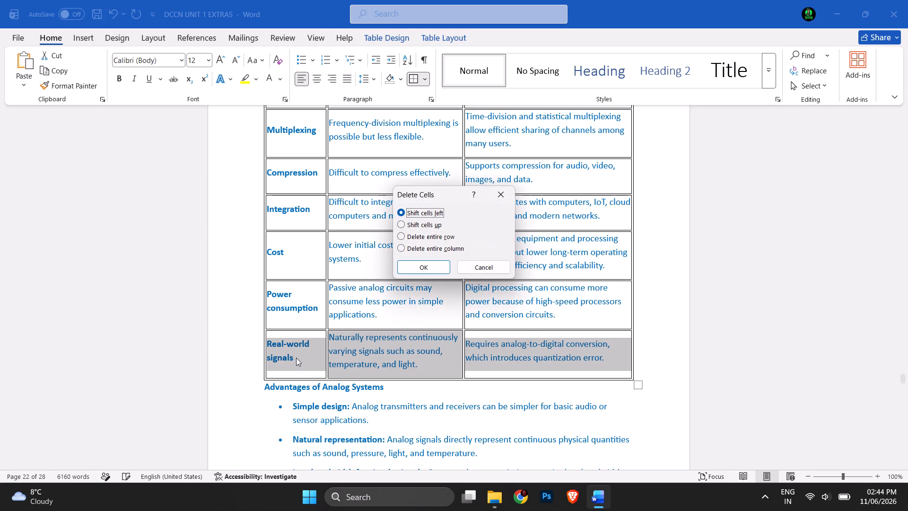
key(Return)
Cut the entire remaining Q-9 analog versus digital comparison table out of the Advantages and Disadvantages section.
scroll(328, 279, left, 1)
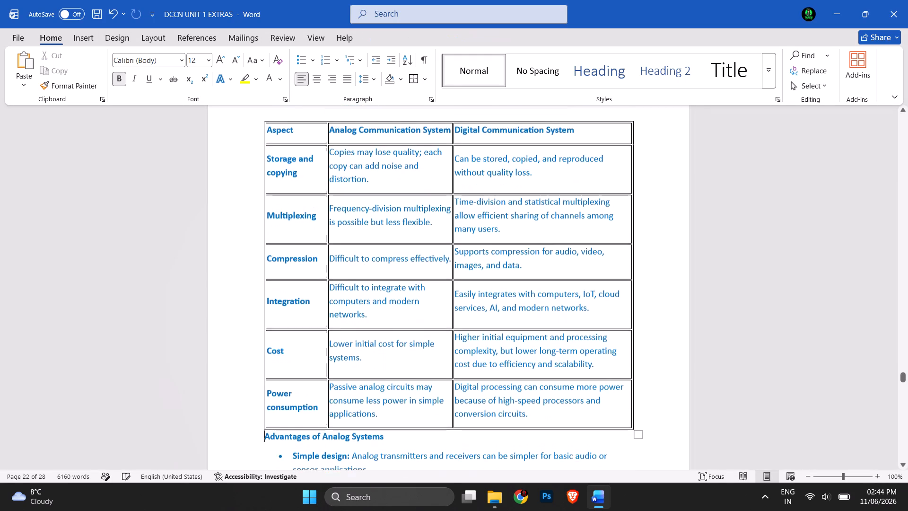
scroll(328, 279, left, 2)
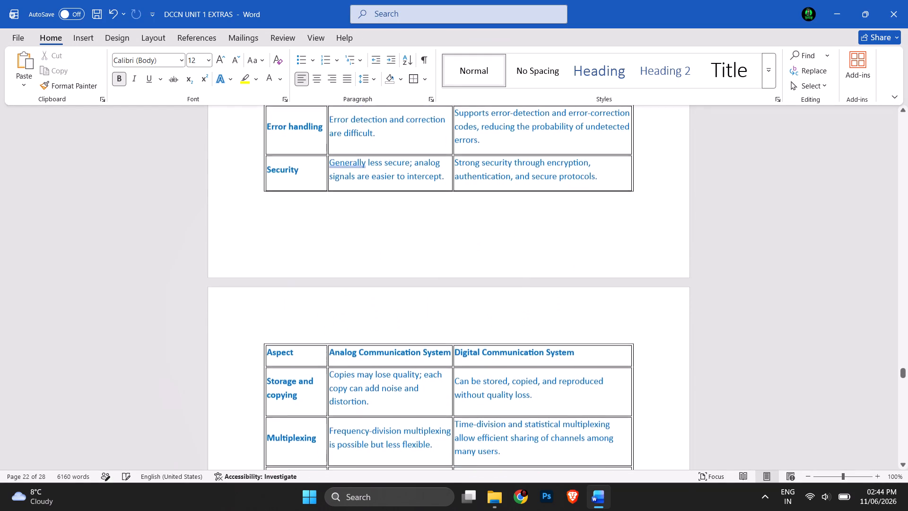
scroll(328, 279, left, 1)
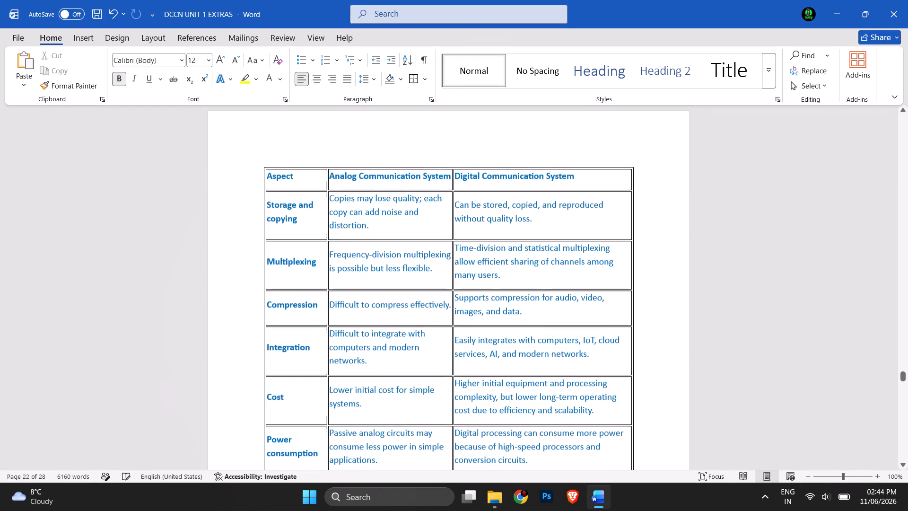
scroll(328, 279, left, 1)
scroll(328, 279, down, 1)
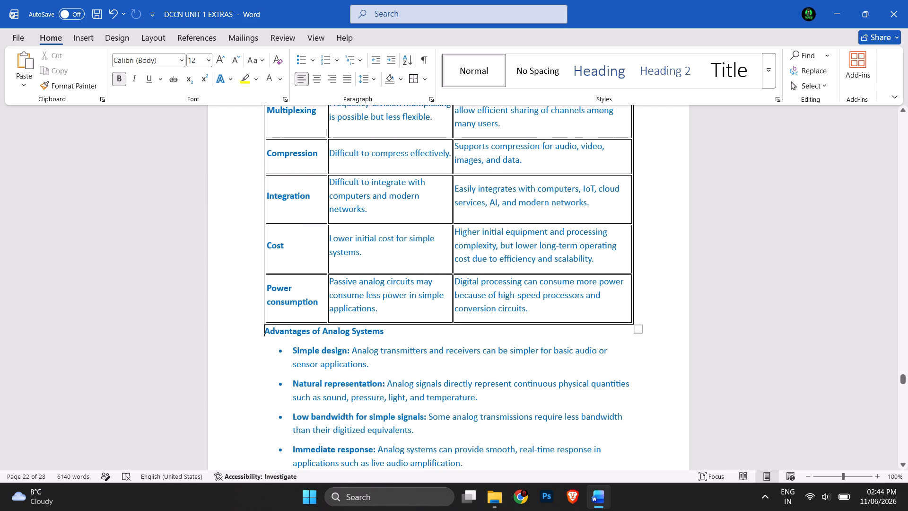
drag(535, 308, 327, 83)
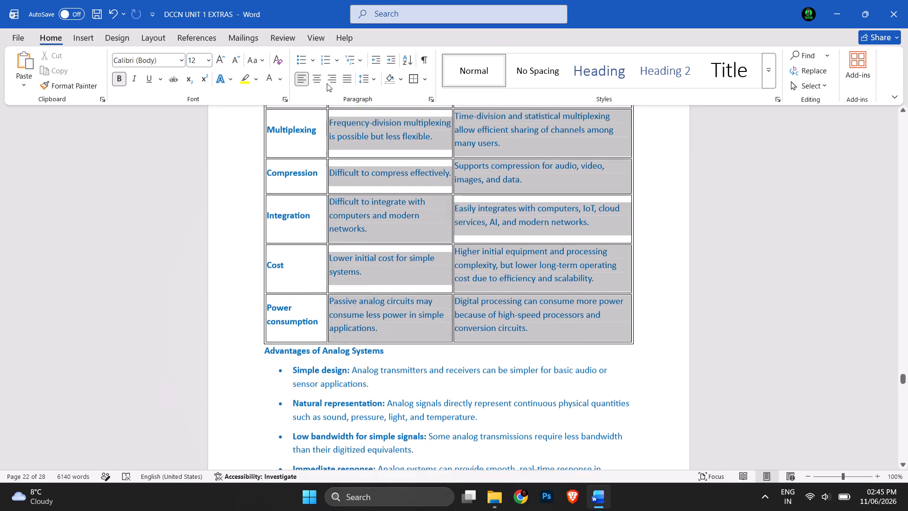
drag(327, 83, 266, 214)
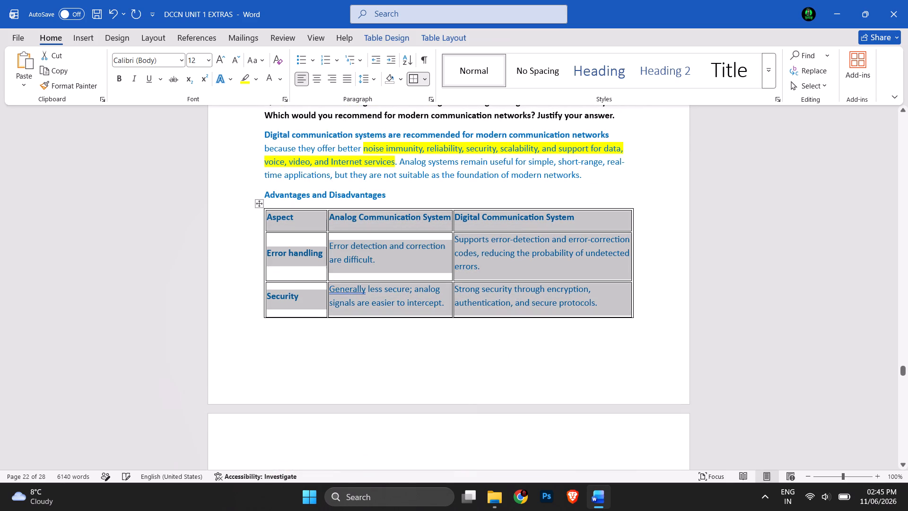
key(ctrl+x)
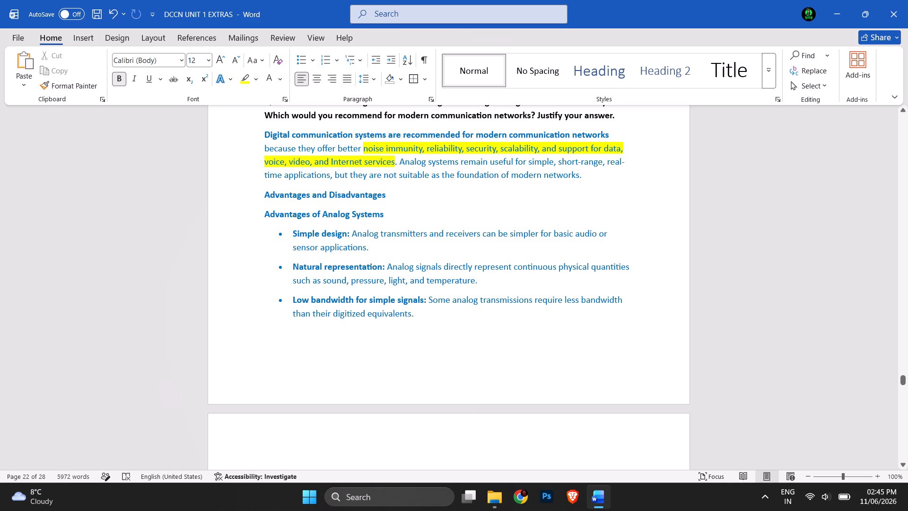
Paste the cut comparison rows at the end of the Q-3 Analog Signal and Digital Signal table, directly after the Examples row.
scroll(392, 221, up, 13)
scroll(392, 221, up, 20)
scroll(392, 221, up, 20)
scroll(392, 221, up, 20)
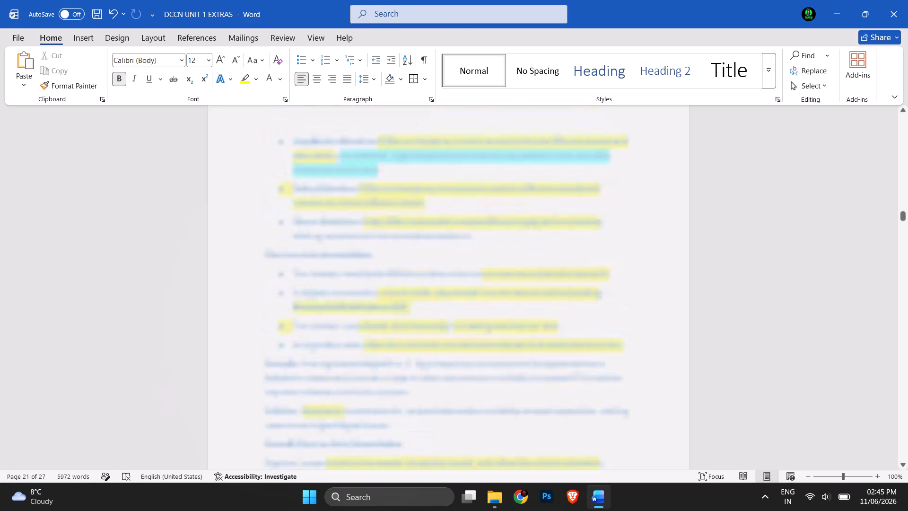
scroll(392, 221, up, 20)
scroll(392, 221, up, 20)
scroll(392, 221, up, 20)
scroll(392, 221, down, 5)
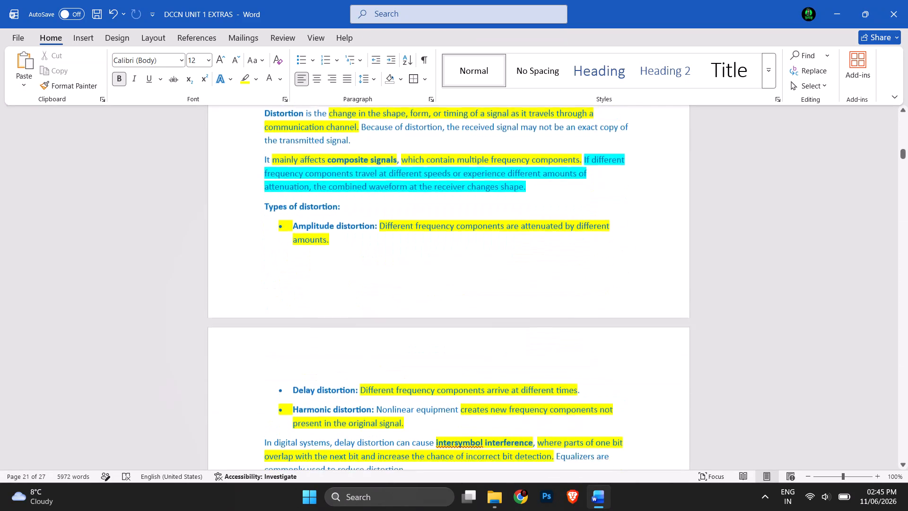
scroll(392, 221, down, 6)
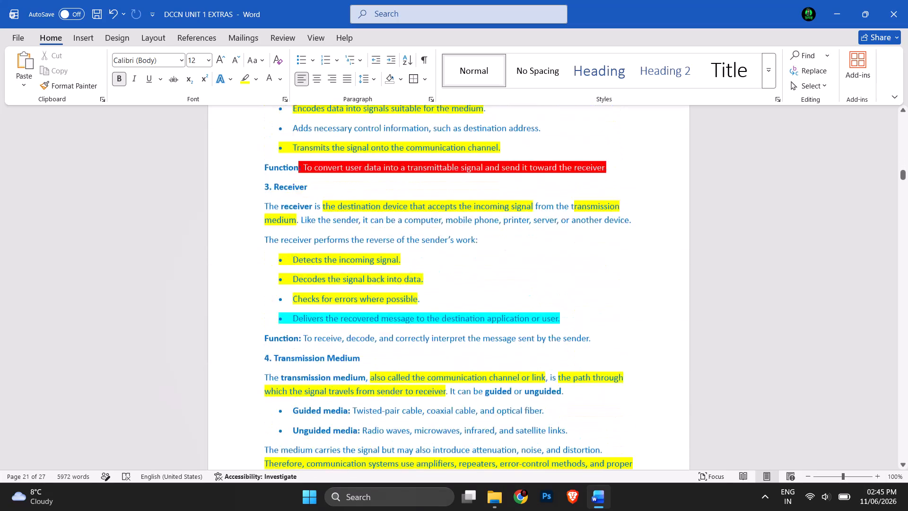
scroll(392, 221, down, 6)
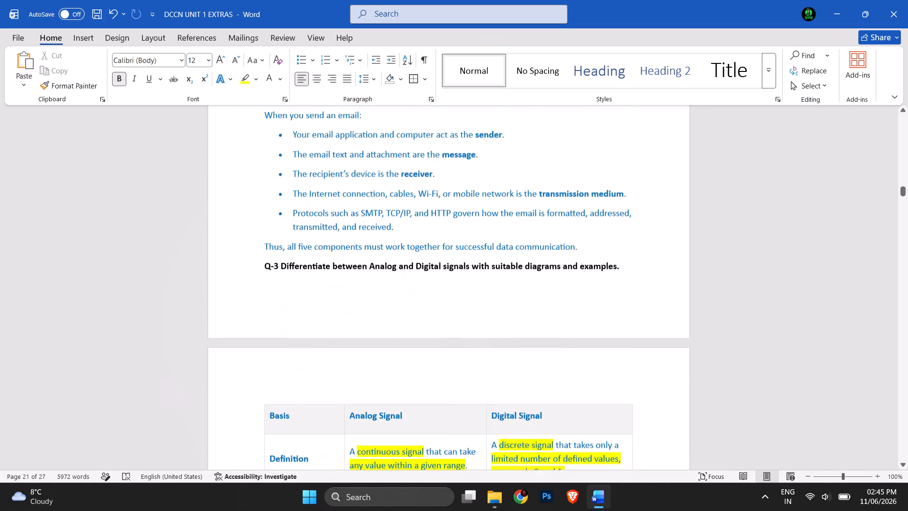
scroll(392, 221, down, 6)
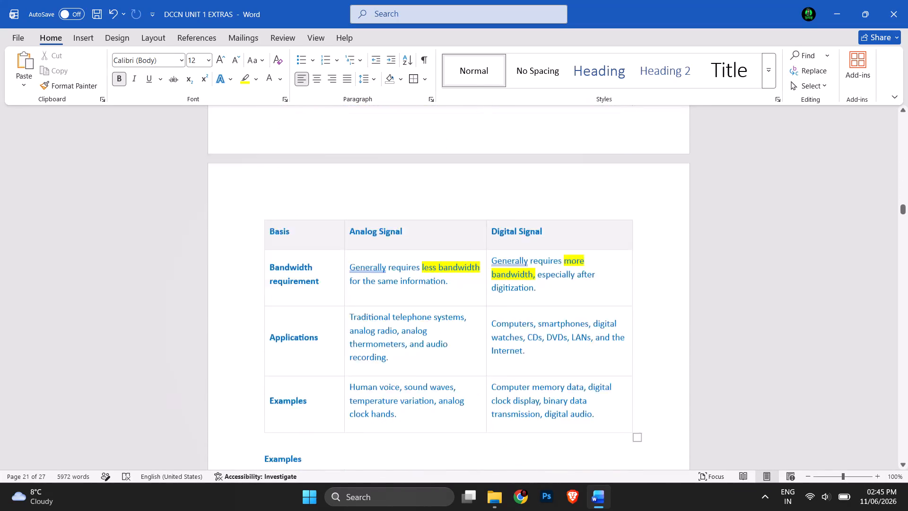
scroll(392, 221, down, 3)
scroll(479, 240, left, 1)
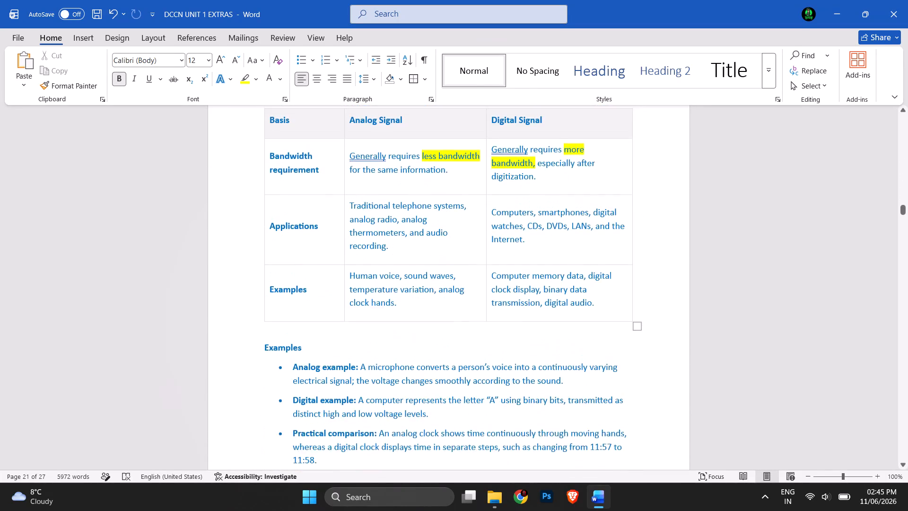
scroll(479, 240, left, 1)
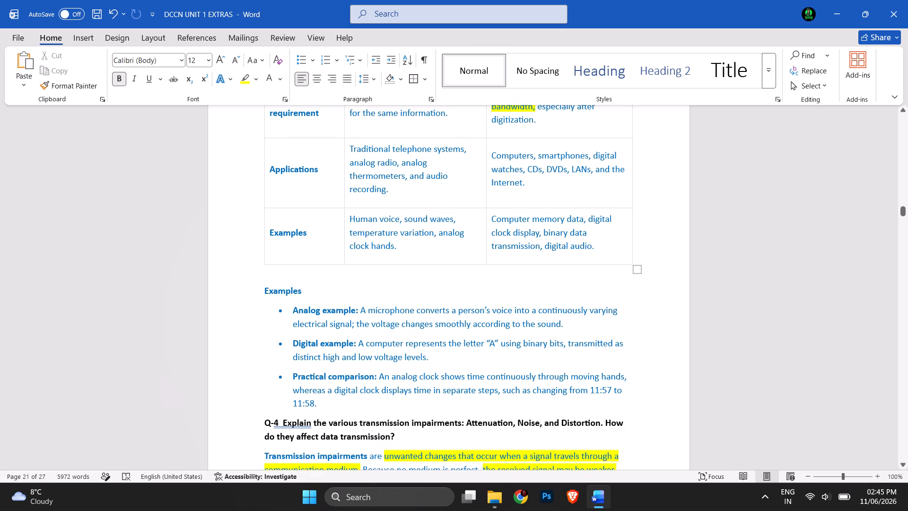
click(635, 260)
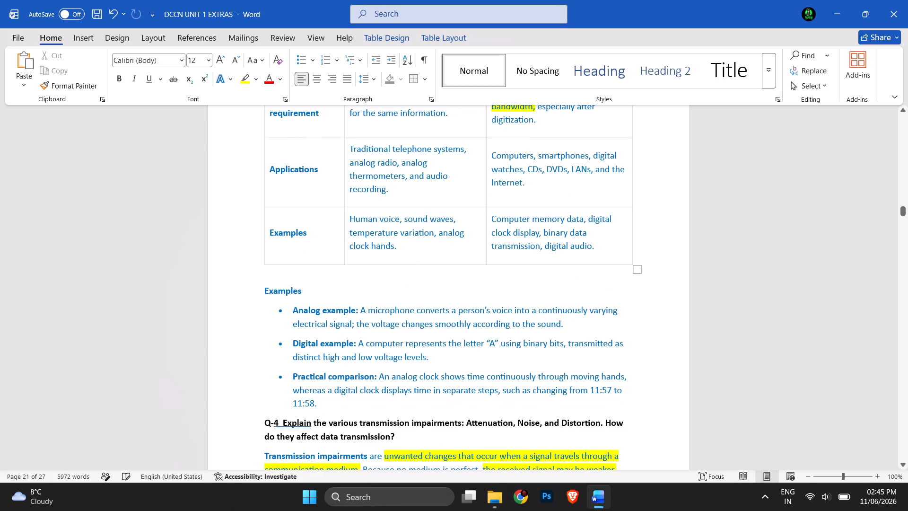
key(Return)
key(ctrl+v)
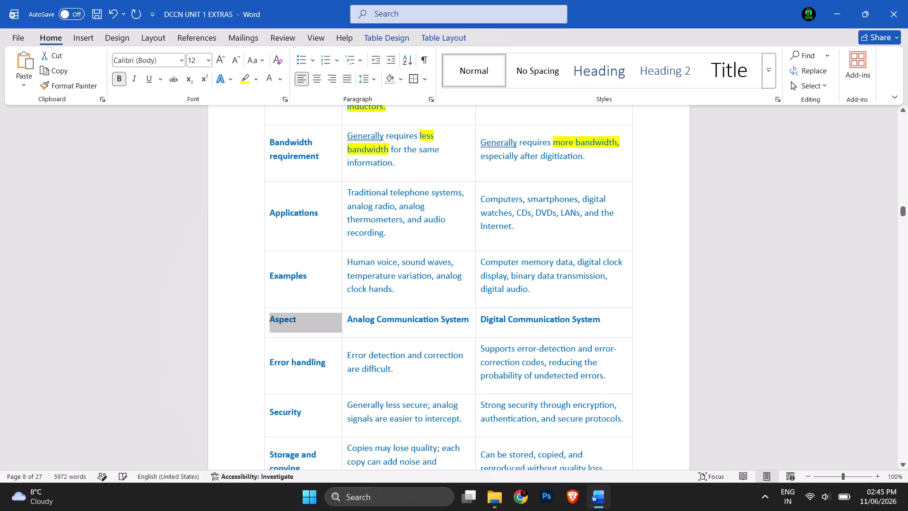
Delete the pasted Aspect header row between the Examples and Error handling rows of the Q-3 table.
drag(602, 318, 310, 314)
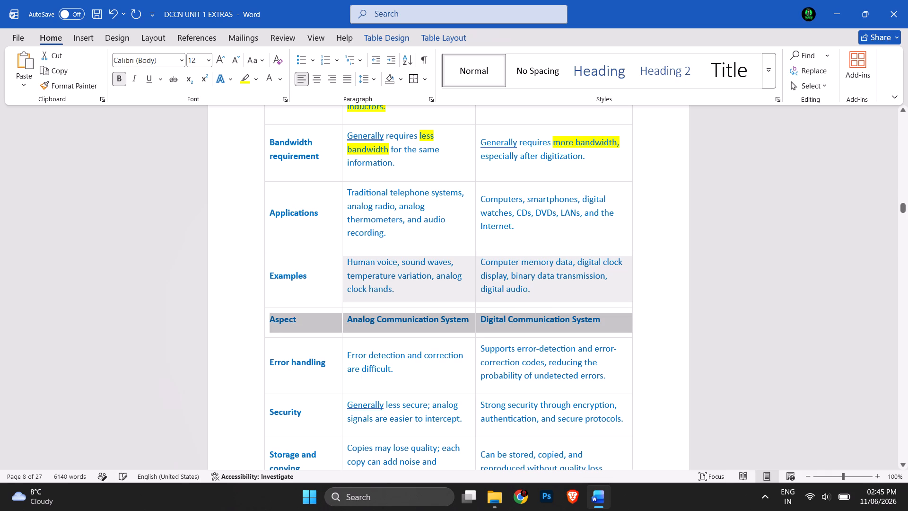
drag(310, 314, 285, 317)
key(BackSpace)
key(Return)
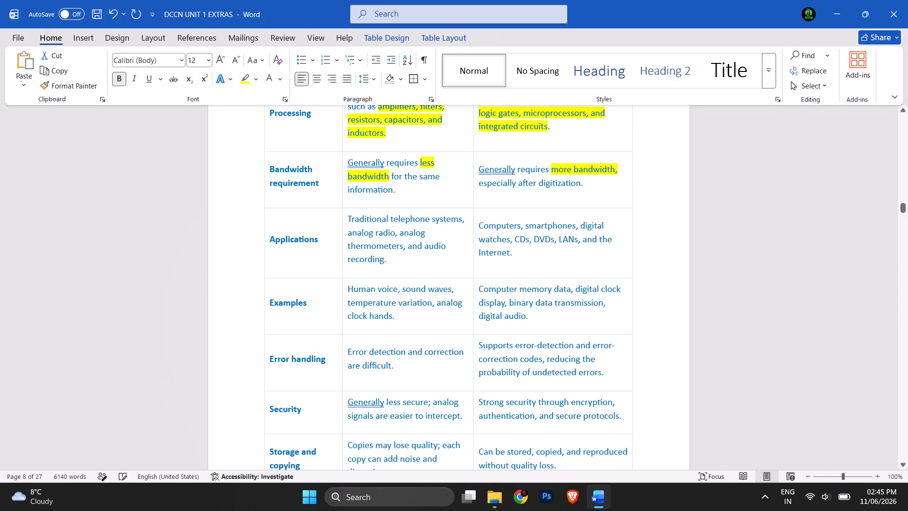
Copy the analog text of the Storage and copying row into the Storage row's analog cell as a new paragraph.
scroll(523, 414, down, 1)
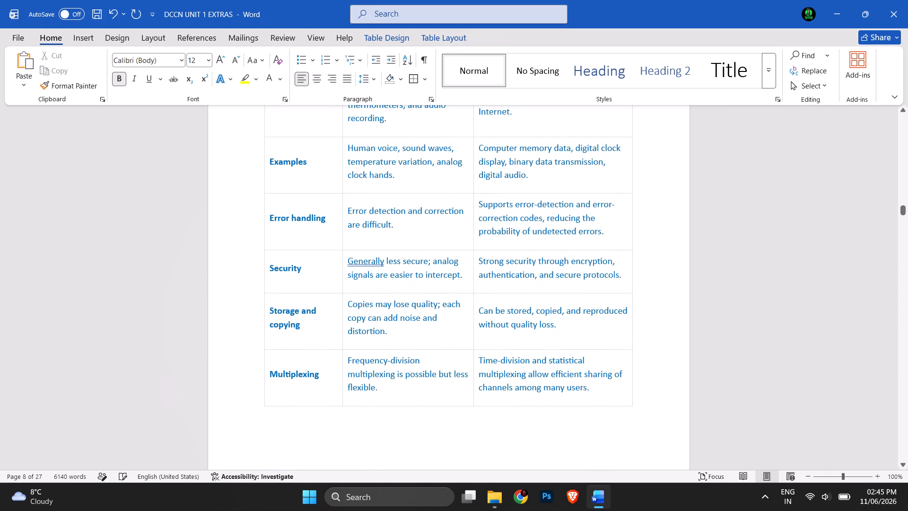
drag(396, 329, 349, 304)
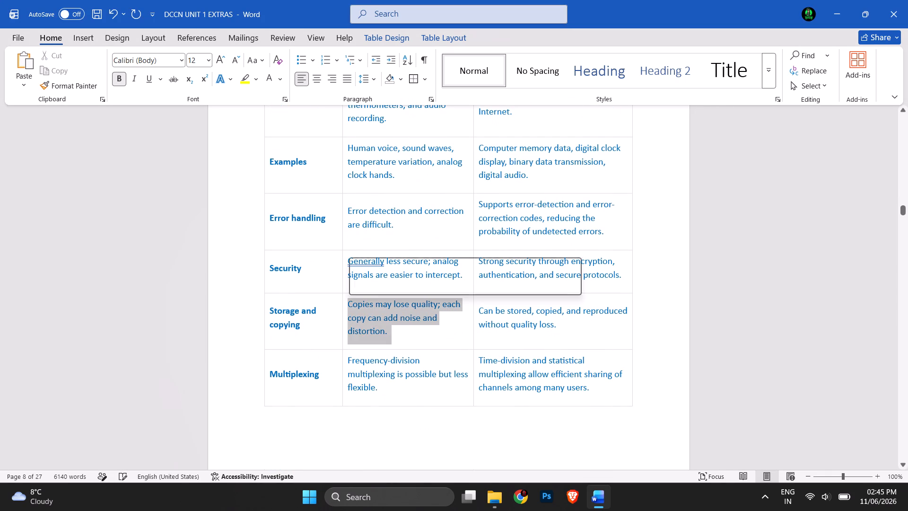
key(ctrl+c)
scroll(349, 304, up, 3)
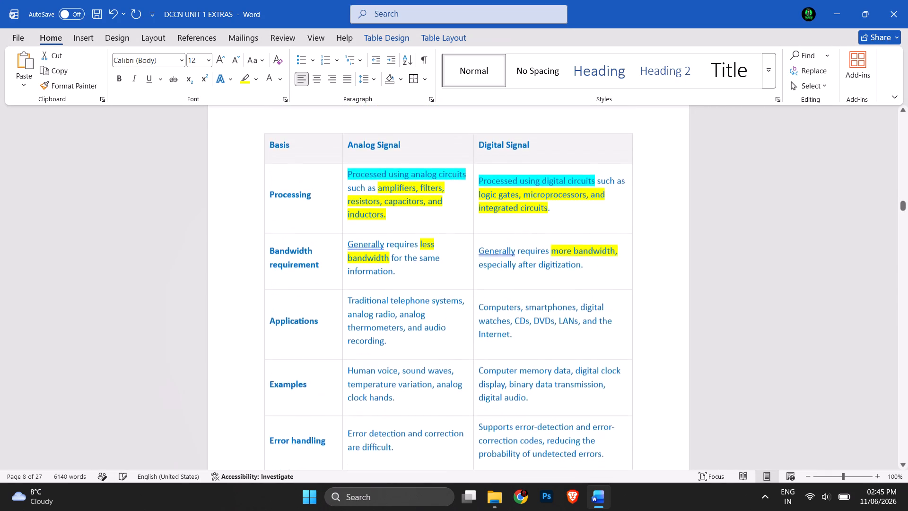
scroll(349, 304, up, 6)
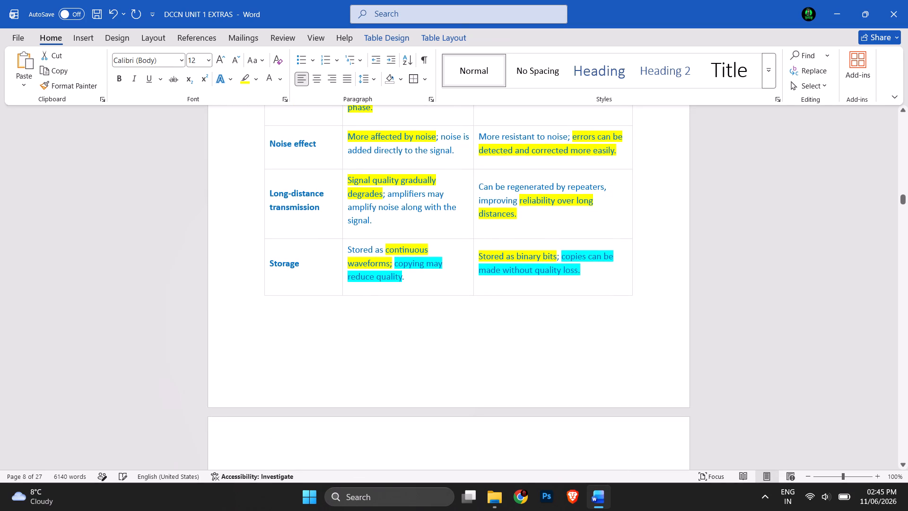
click(408, 276)
key(Return)
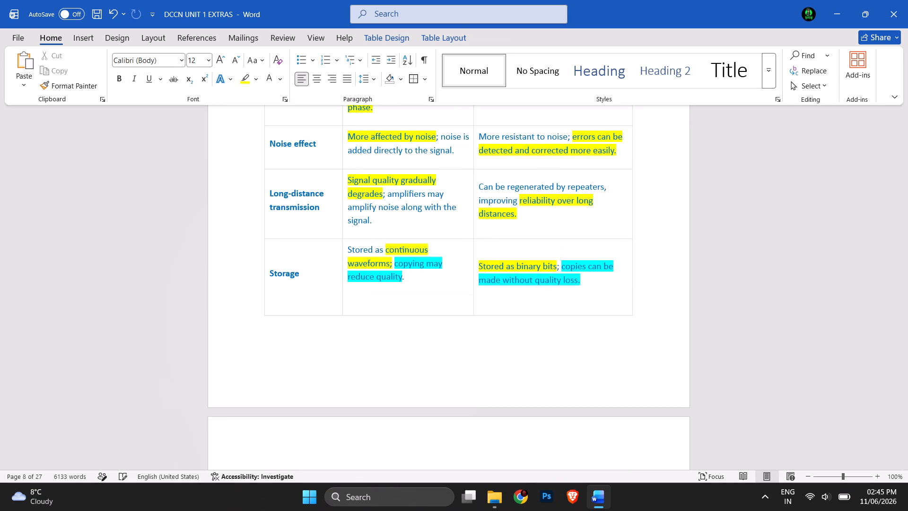
key(ctrl+v)
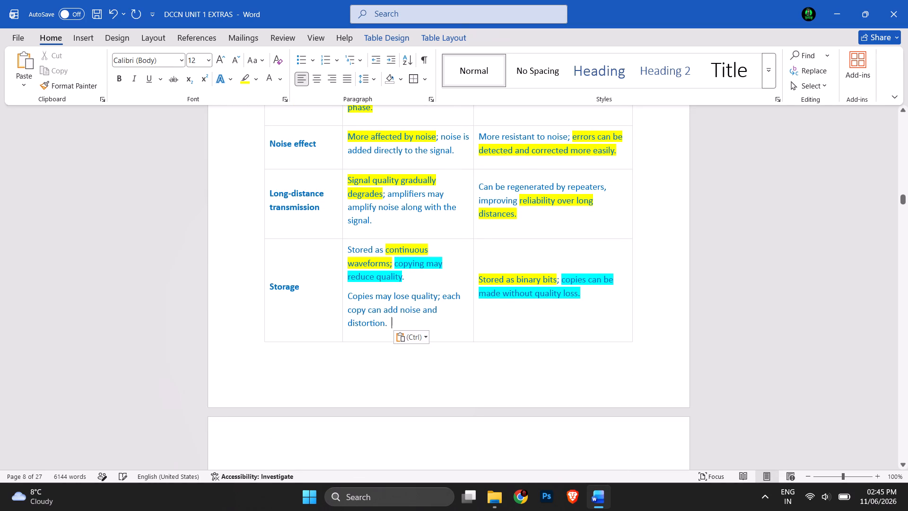
Copy the digital text "Can be stored, copied, and reproduced without quality loss." from the Storage and copying row.
scroll(496, 315, down, 4)
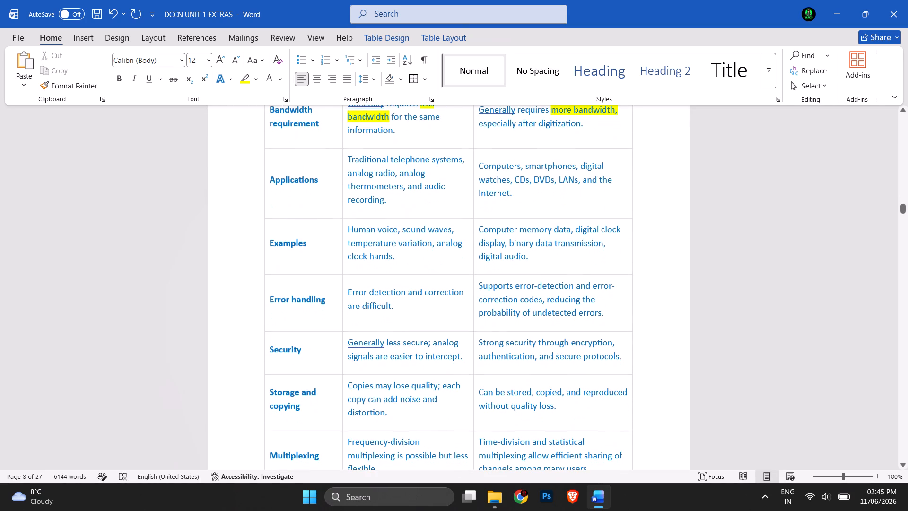
scroll(480, 370, down, 1)
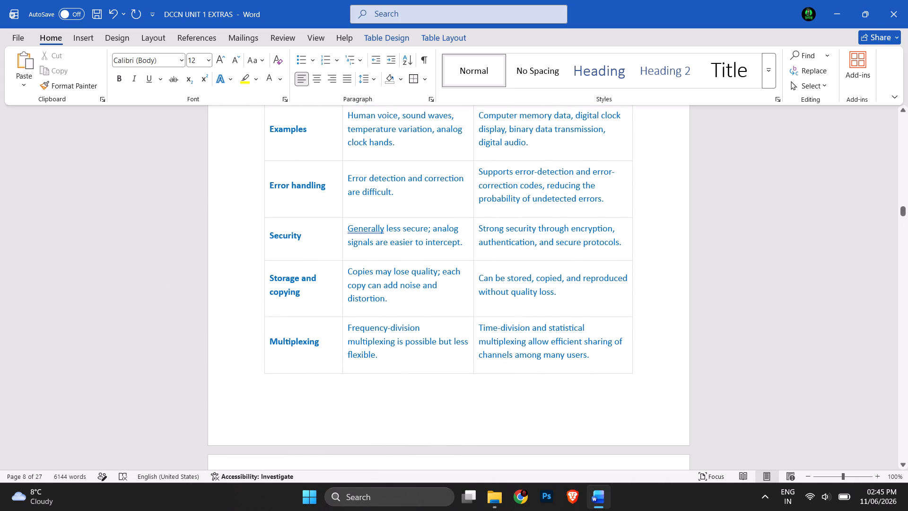
drag(558, 290, 476, 280)
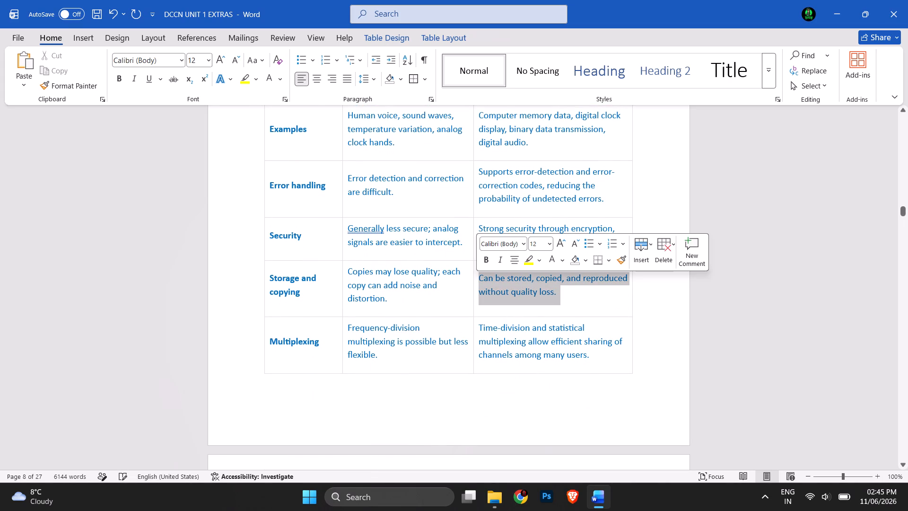
key(ctrl+c)
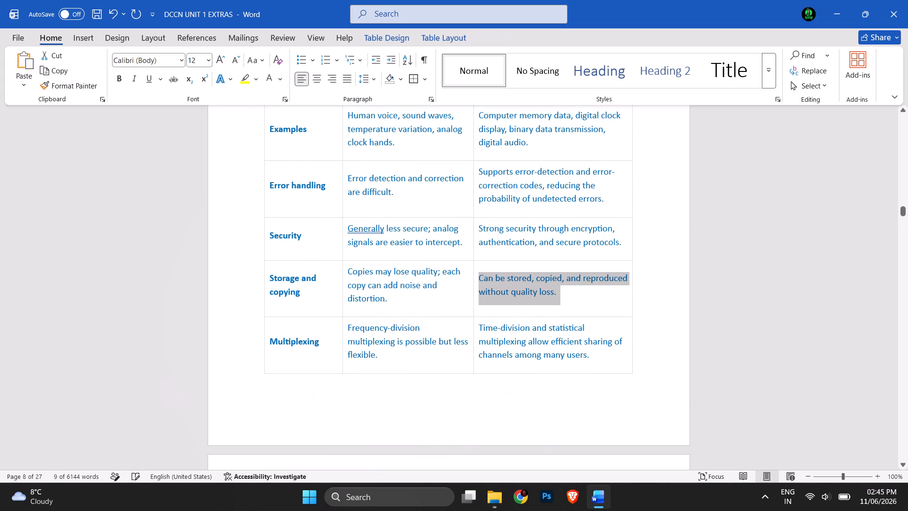
Delete the Storage and copying row from the Q-3 comparison table.
click(571, 308)
drag(571, 308, 282, 273)
key(BackSpace)
key(Return)
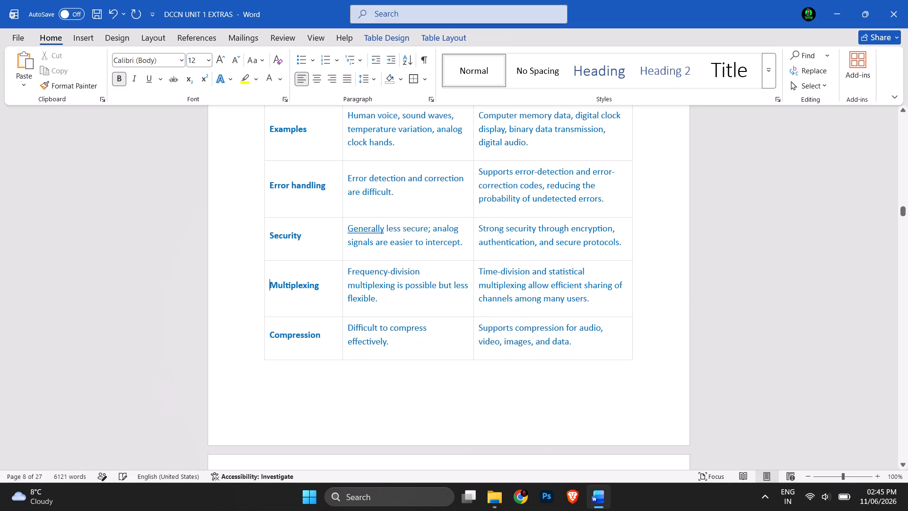
Paste the copied digital text after the existing text in the Storage row's digital cell.
scroll(408, 252, up, 5)
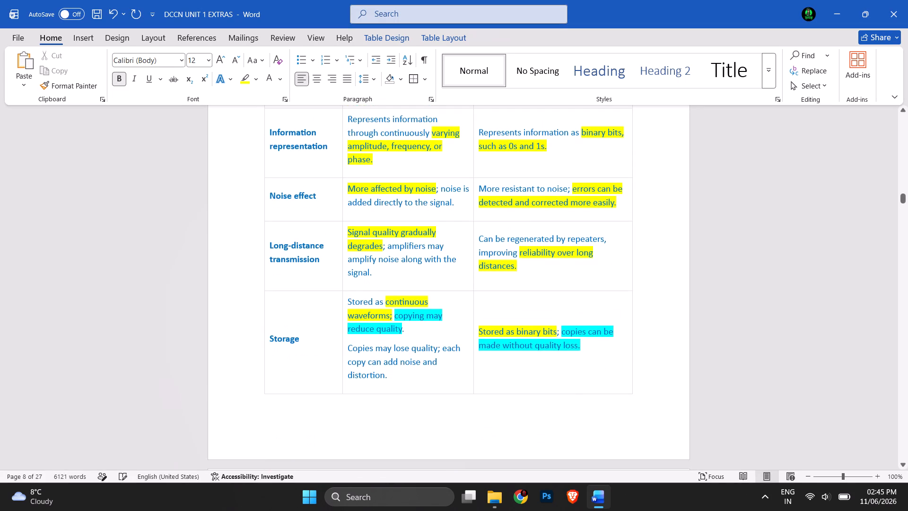
click(591, 348)
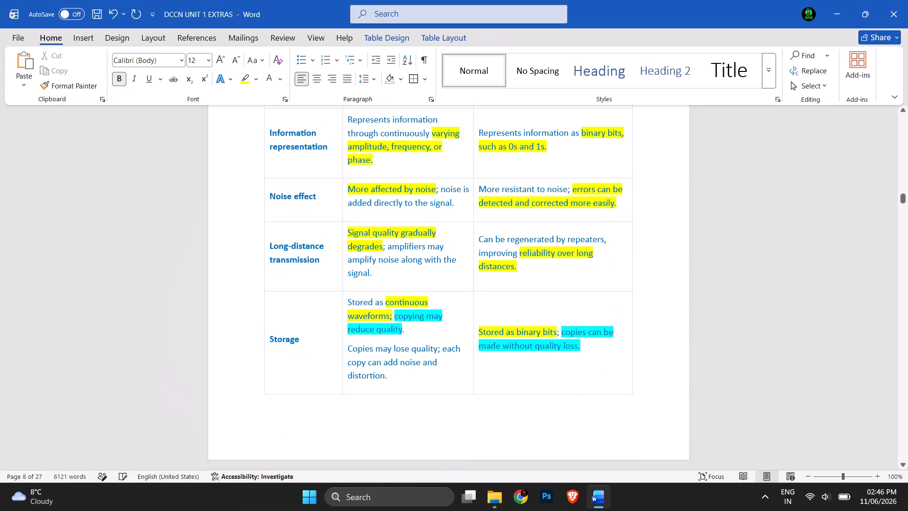
key(ctrl+v)
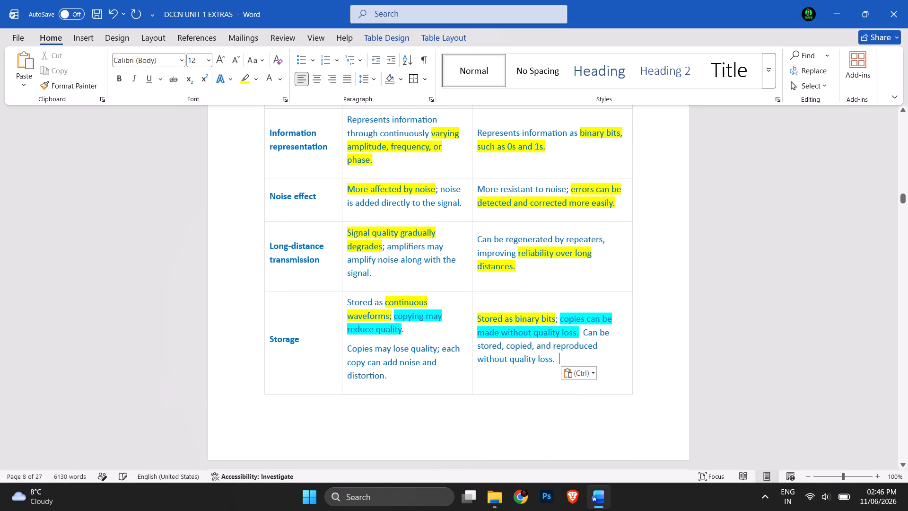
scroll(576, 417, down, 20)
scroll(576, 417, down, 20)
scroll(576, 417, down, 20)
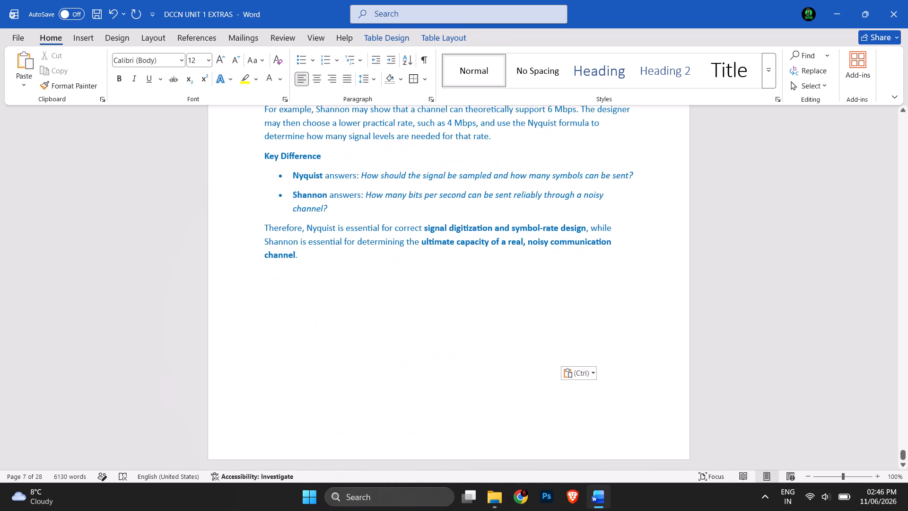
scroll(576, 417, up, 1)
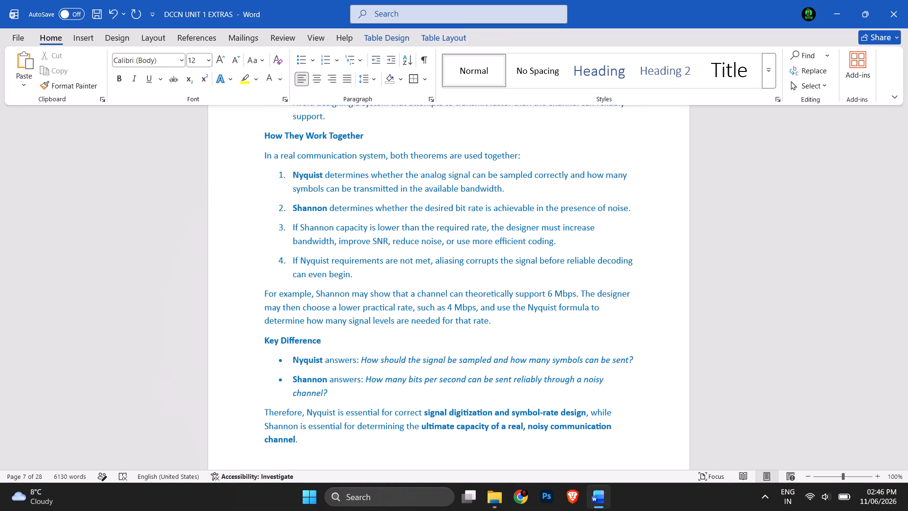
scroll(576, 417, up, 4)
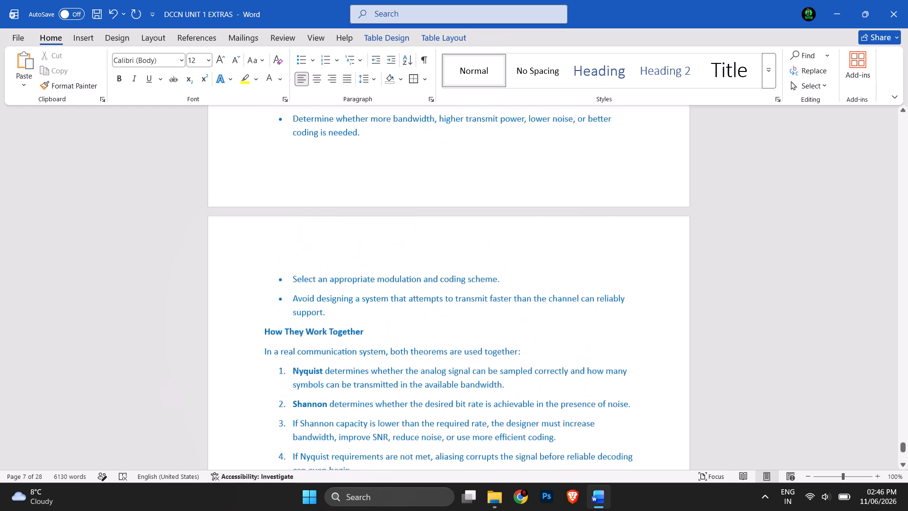
Delete the stray word "turito" after "resolution." in the Quantization error bullet under Disadvantages of Digital Systems.
scroll(576, 417, up, 5)
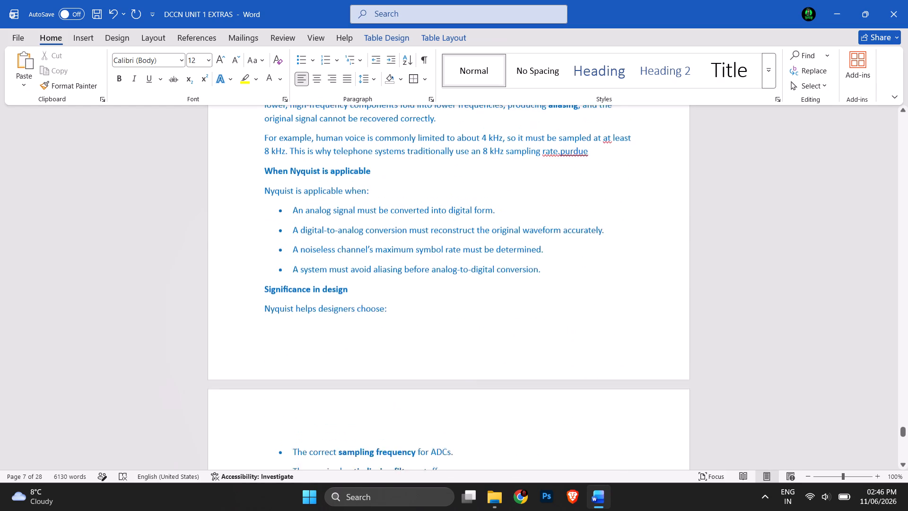
scroll(576, 417, up, 8)
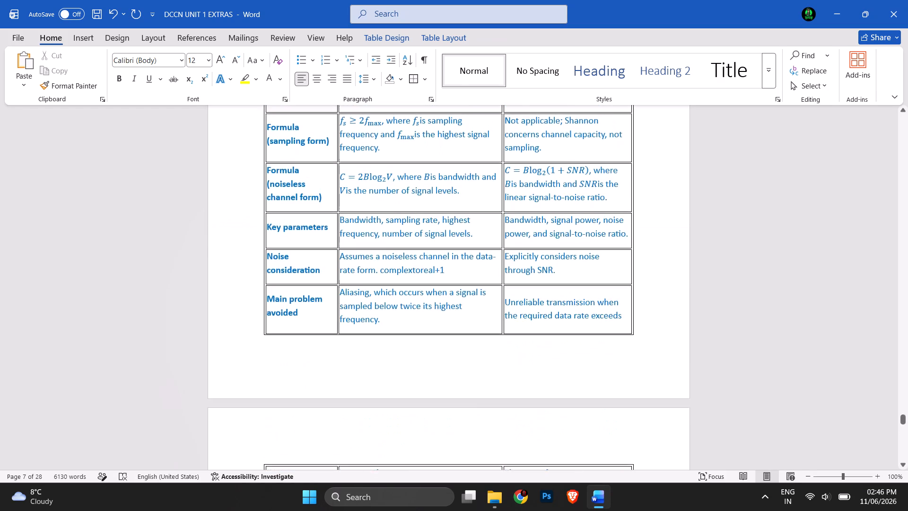
scroll(576, 417, up, 5)
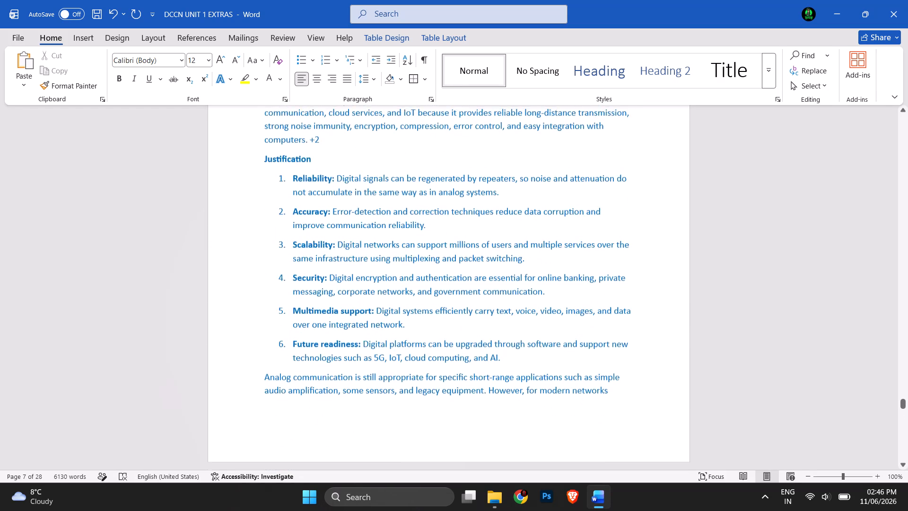
scroll(576, 417, up, 1)
scroll(576, 417, down, 1)
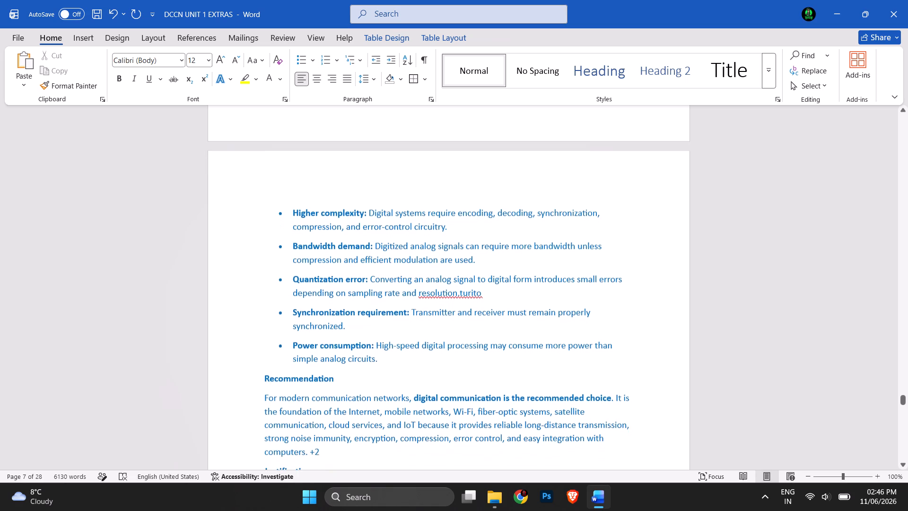
scroll(576, 417, down, 1)
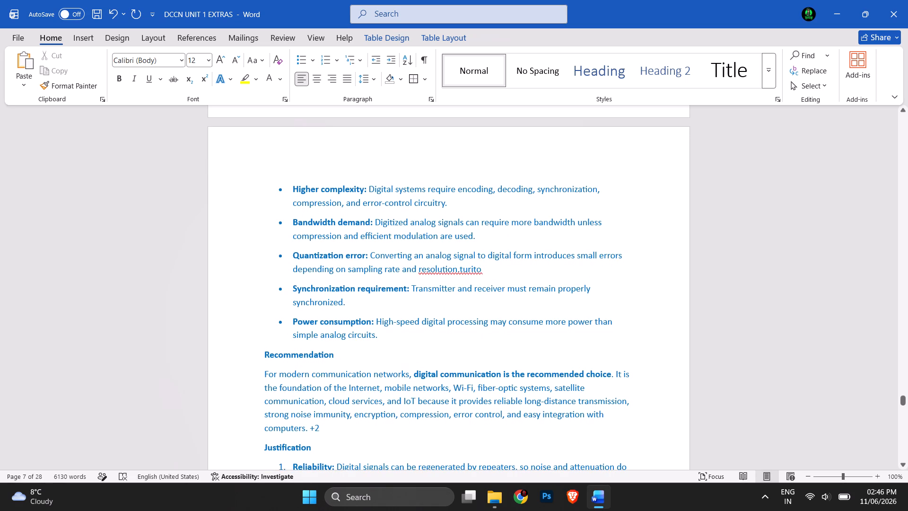
click(486, 273)
key(BackSpace)
key(BackSpace)
key(BackSpace)
key(BackSpace)
key(BackSpace)
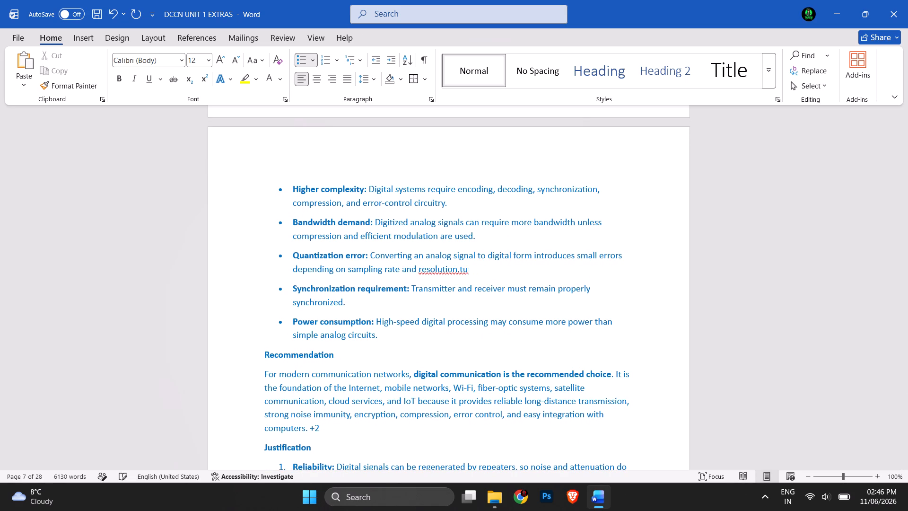
key(BackSpace)
key(BackSpace)
Delete the stray "+2" at the end of the Recommendation paragraph.
click(339, 424)
key(BackSpace)
key(BackSpace)
Format the Q-9 heading "Advantages and Disadvantages" with font size 14 and red text.
scroll(339, 427, up, 5)
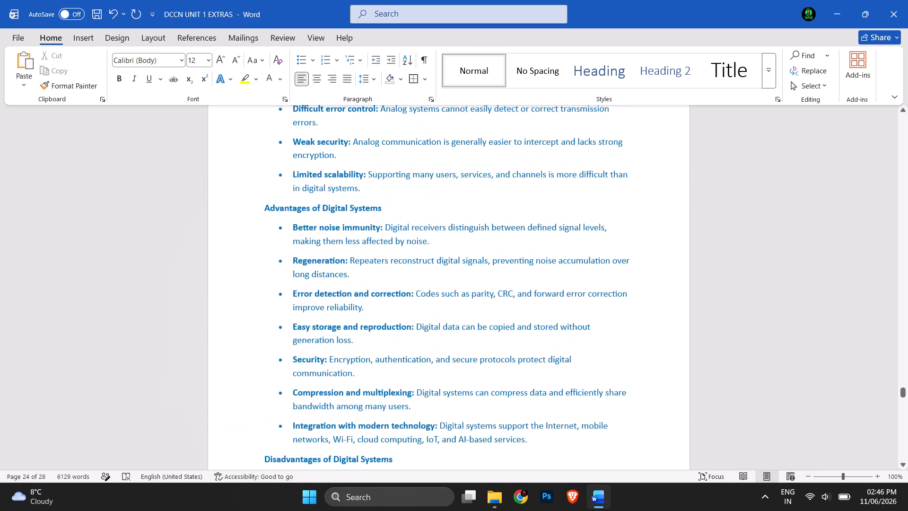
scroll(339, 427, up, 4)
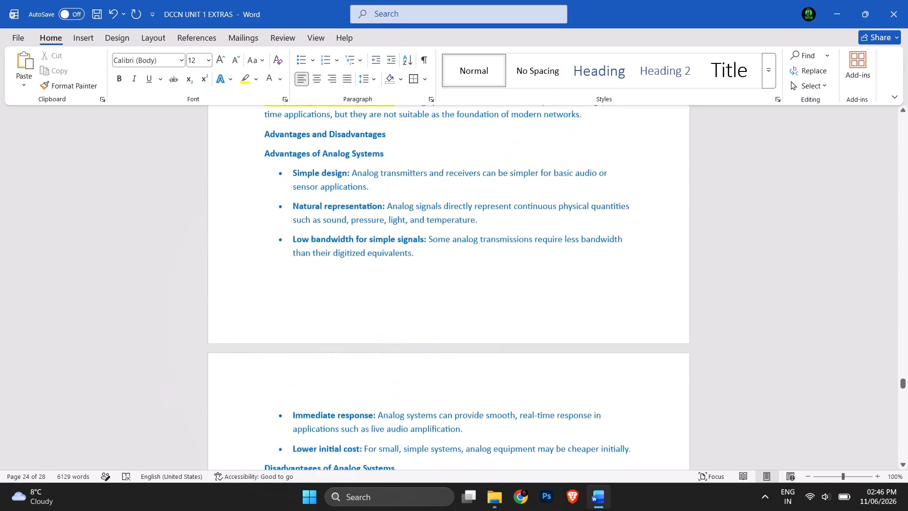
scroll(339, 427, up, 2)
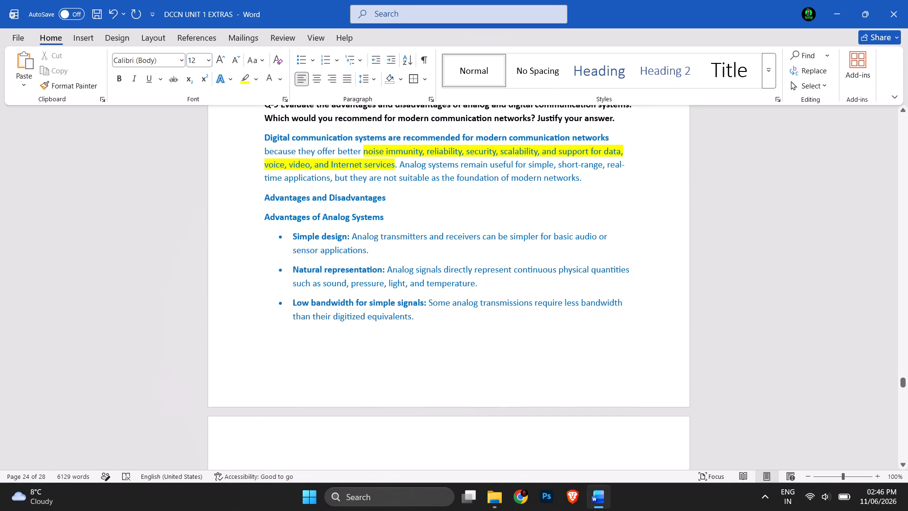
drag(393, 201, 249, 195)
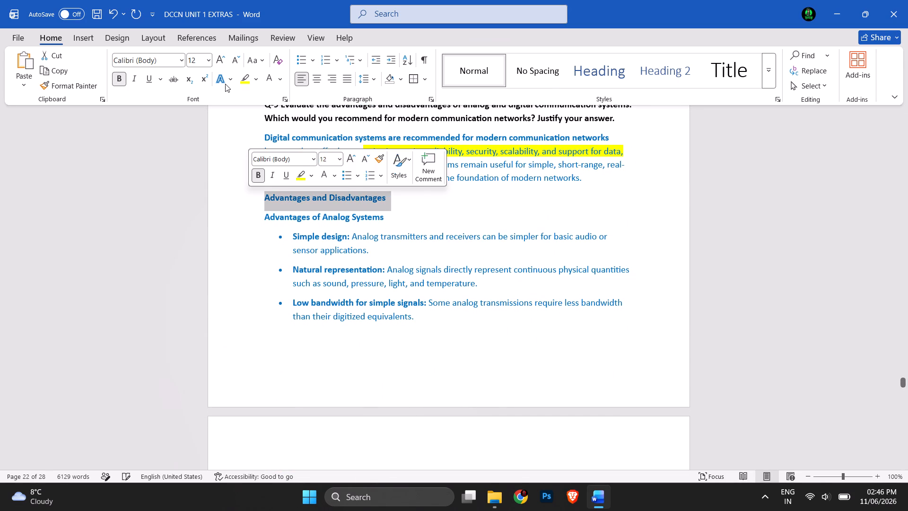
click(223, 60)
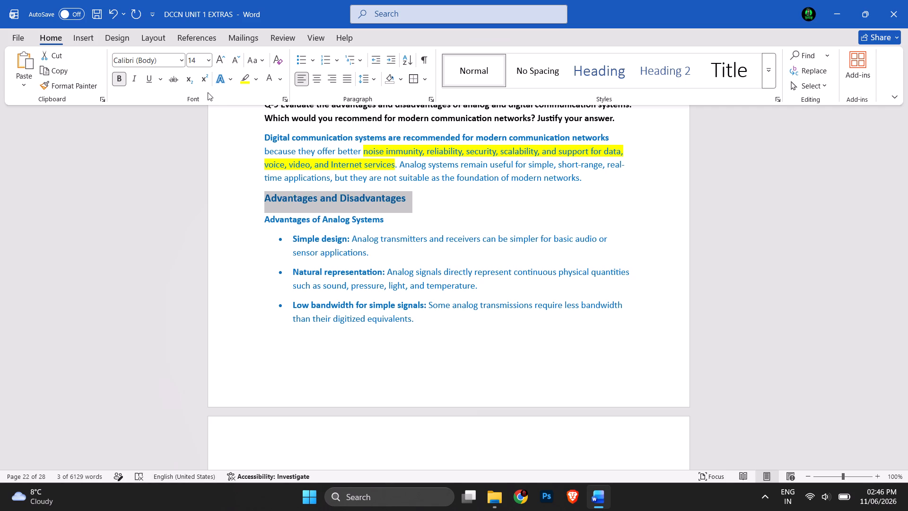
click(279, 81)
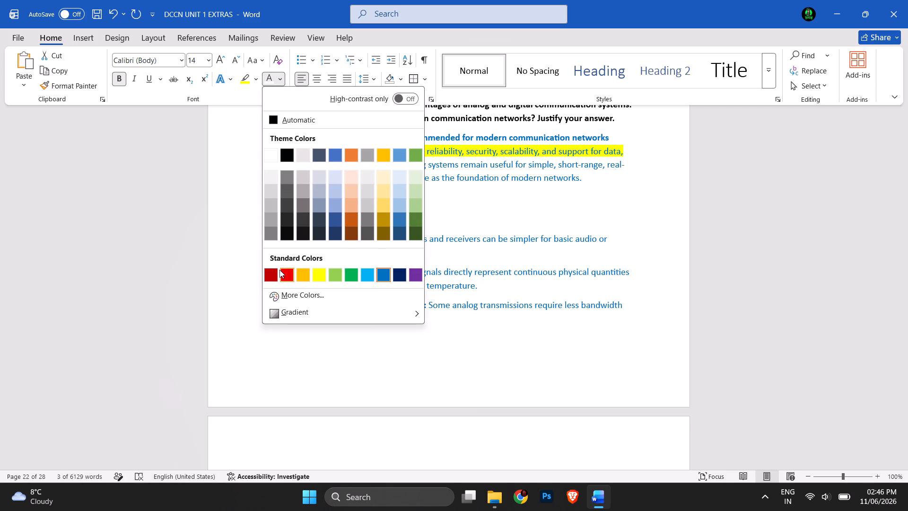
click(279, 273)
click(375, 299)
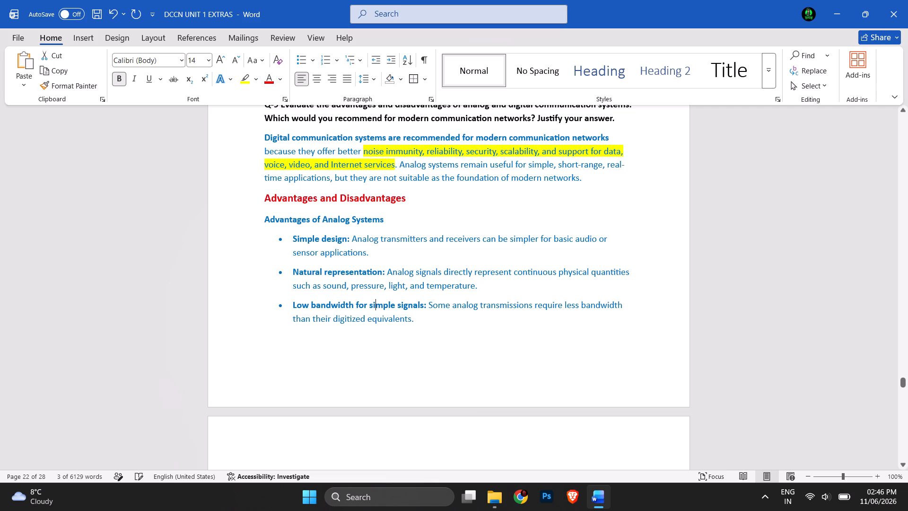
Highlight in yellow the full Simple design description and "continuous physical quantities such as sound, pressure, light, and temperature." under Advantages of Analog Systems.
scroll(375, 299, down, 3)
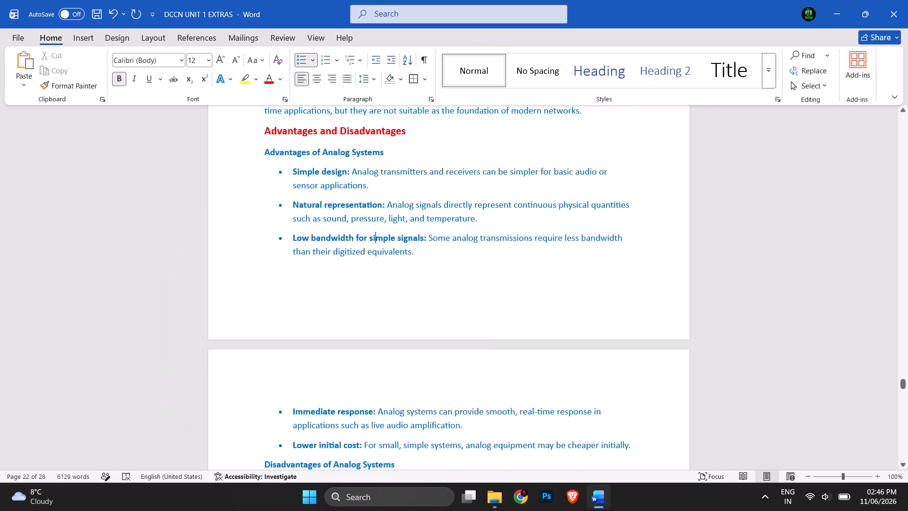
scroll(375, 299, down, 1)
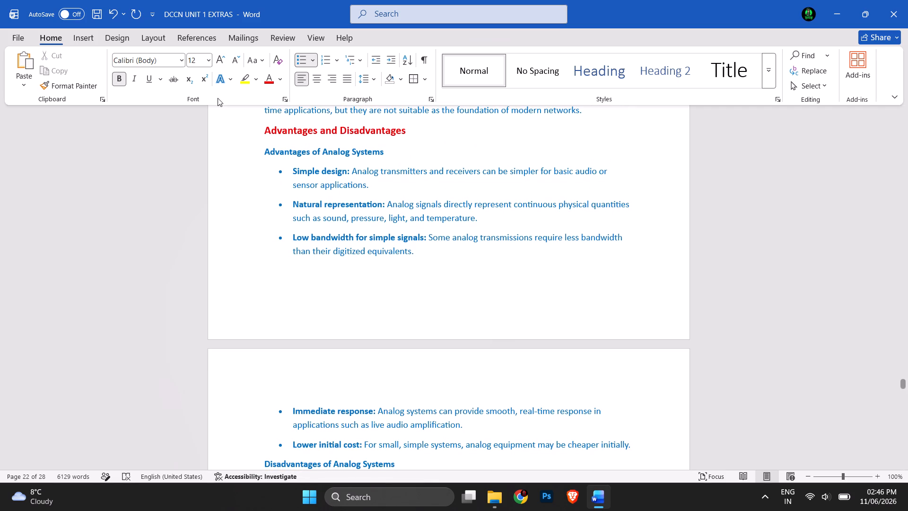
click(248, 76)
drag(378, 171, 544, 173)
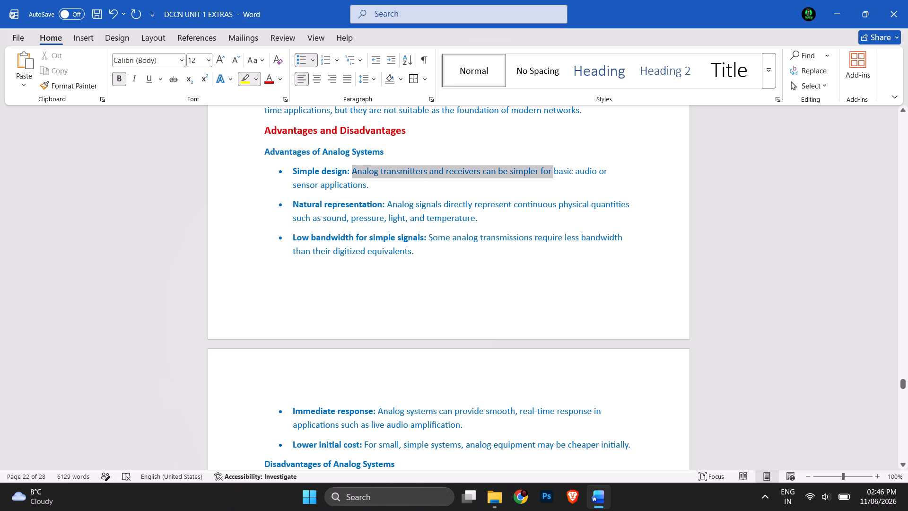
drag(544, 173, 498, 191)
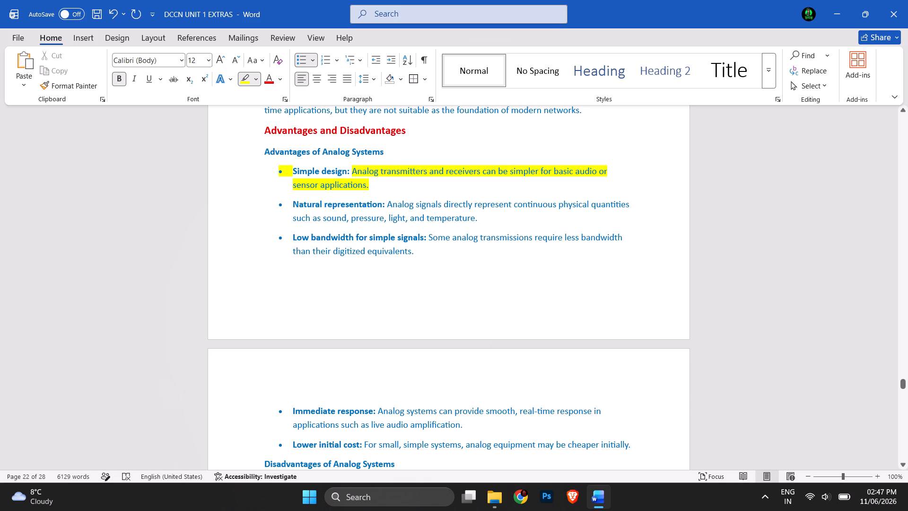
drag(514, 205, 526, 205)
drag(526, 205, 513, 219)
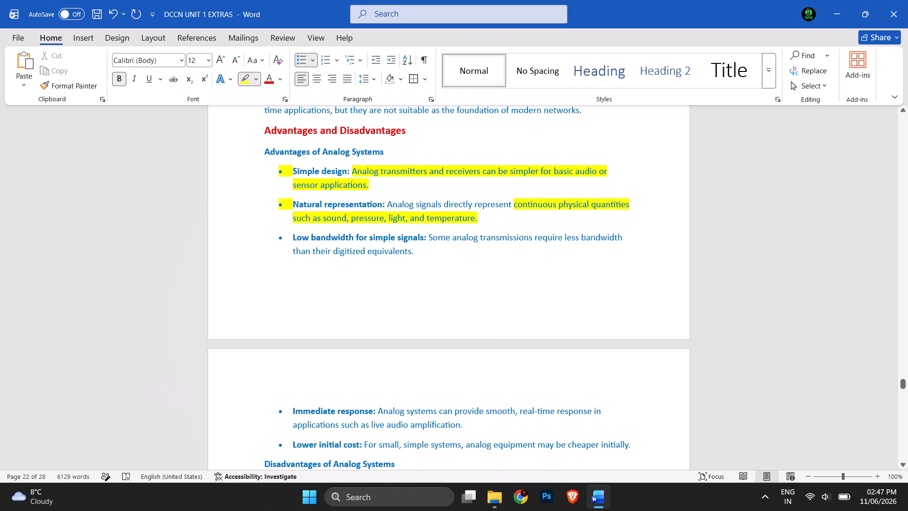
Highlight "can provide smooth, real-time response in applications" in yellow in the Immediate response bullet.
scroll(513, 219, down, 1)
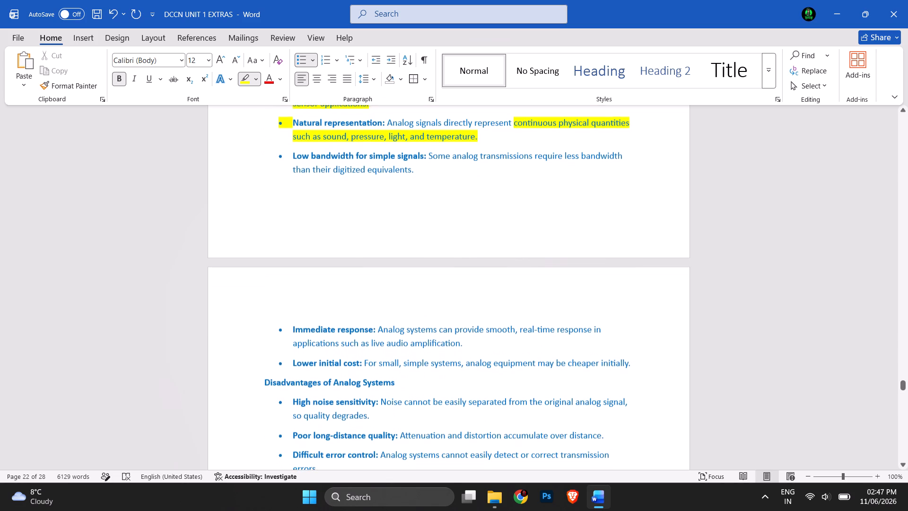
scroll(513, 219, down, 4)
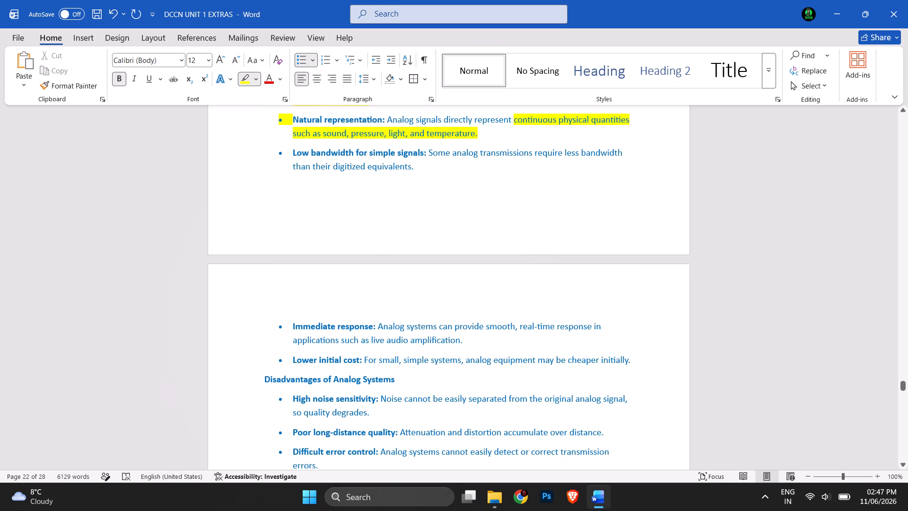
scroll(513, 219, down, 2)
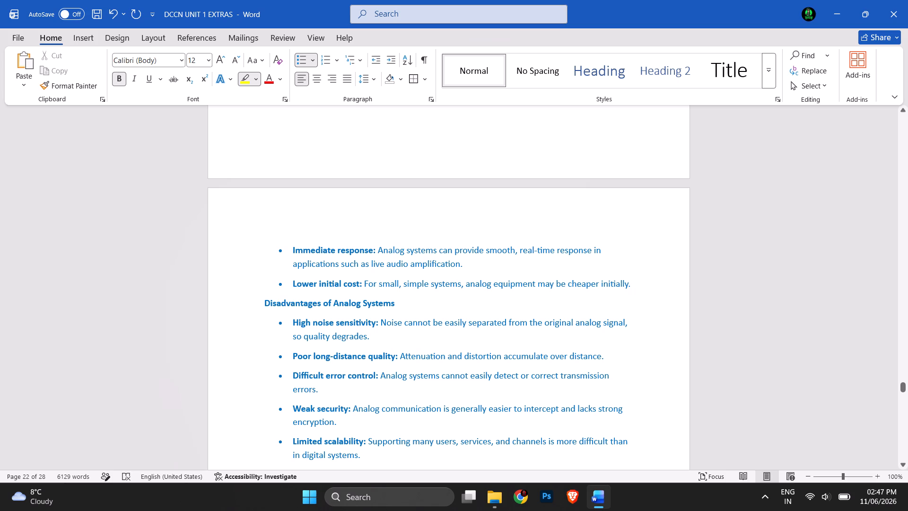
scroll(513, 219, down, 1)
drag(443, 251, 352, 268)
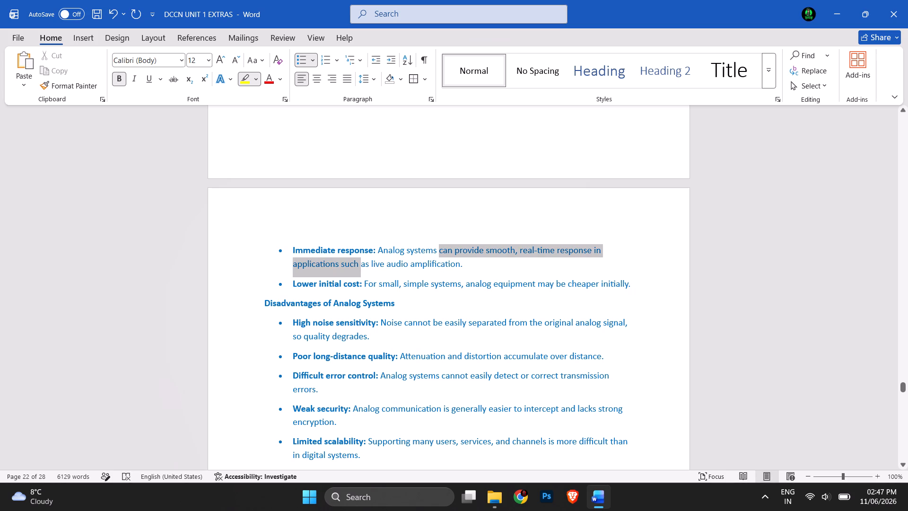
drag(352, 268, 338, 270)
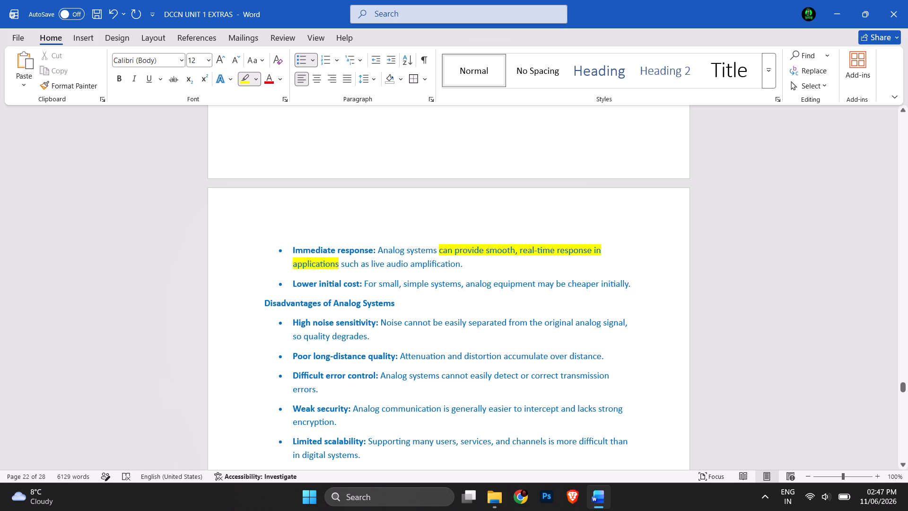
Highlight "Noise cannot be easily separated" in yellow in the High noise sensitivity bullet and turn highlighting off.
scroll(374, 345, down, 1)
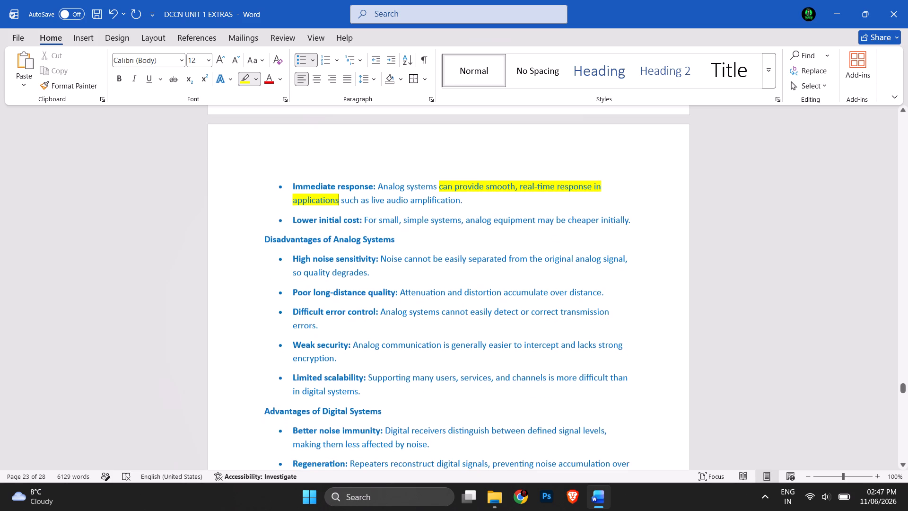
scroll(374, 345, down, 3)
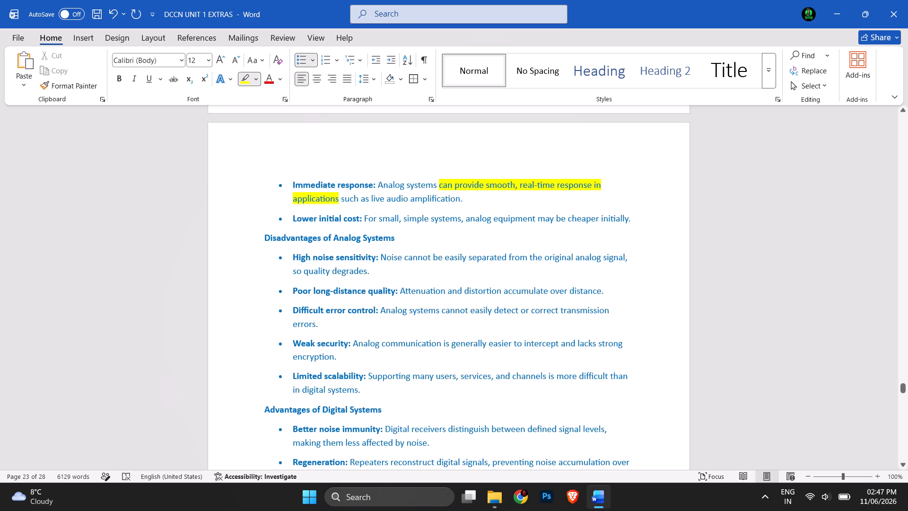
scroll(374, 345, down, 1)
drag(383, 261, 506, 265)
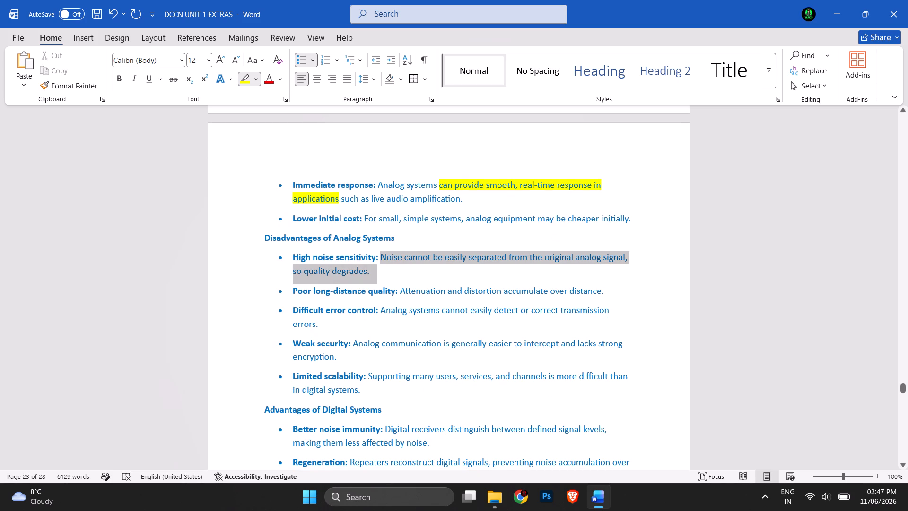
drag(506, 265, 506, 264)
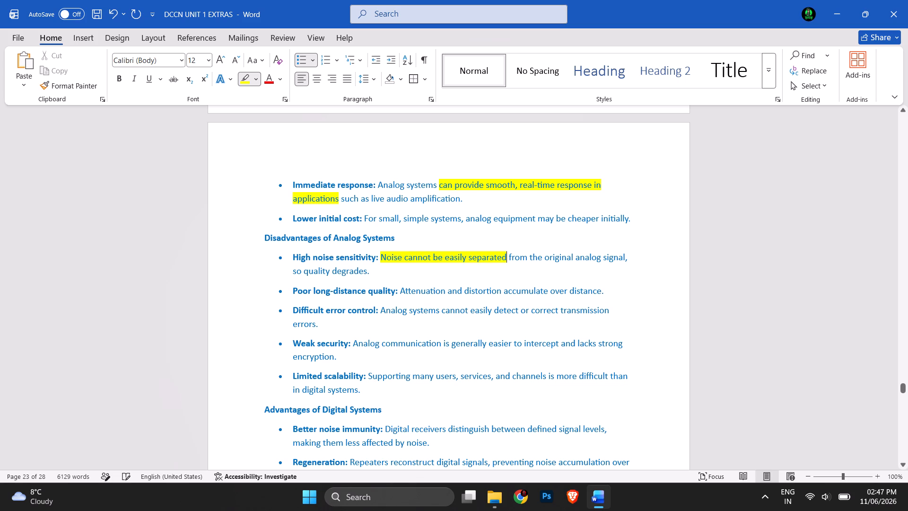
click(432, 257)
key(space)
key(BackSpace)
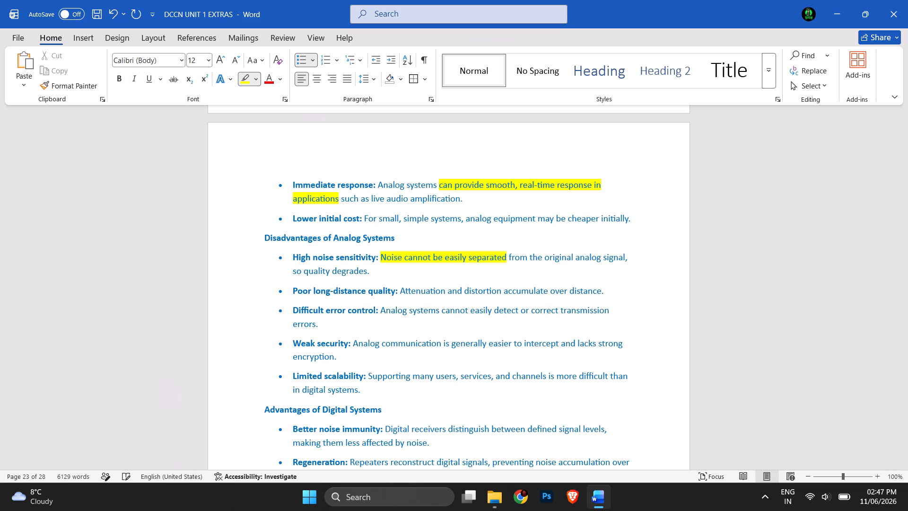
click(429, 256)
Make the word "cannot" bold and red in the High noise sensitivity bullet.
key(ctrl+shift+Left)
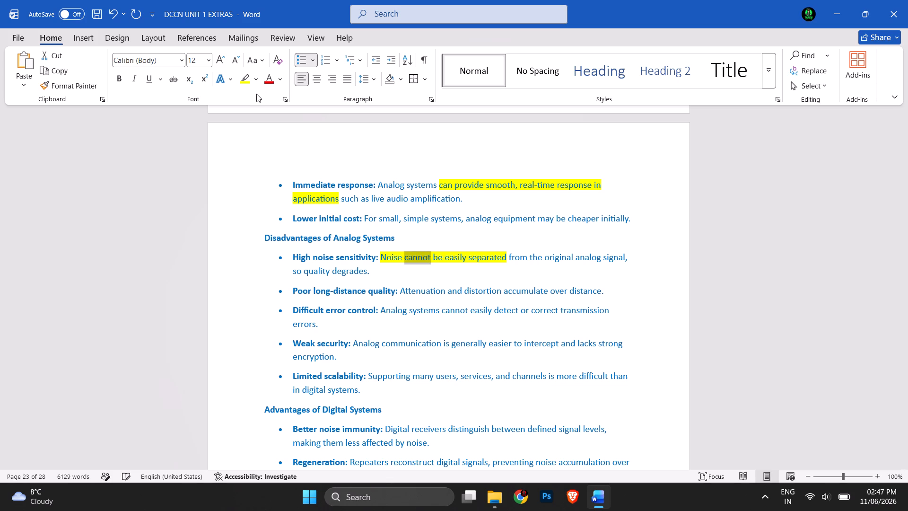
key(ctrl+b)
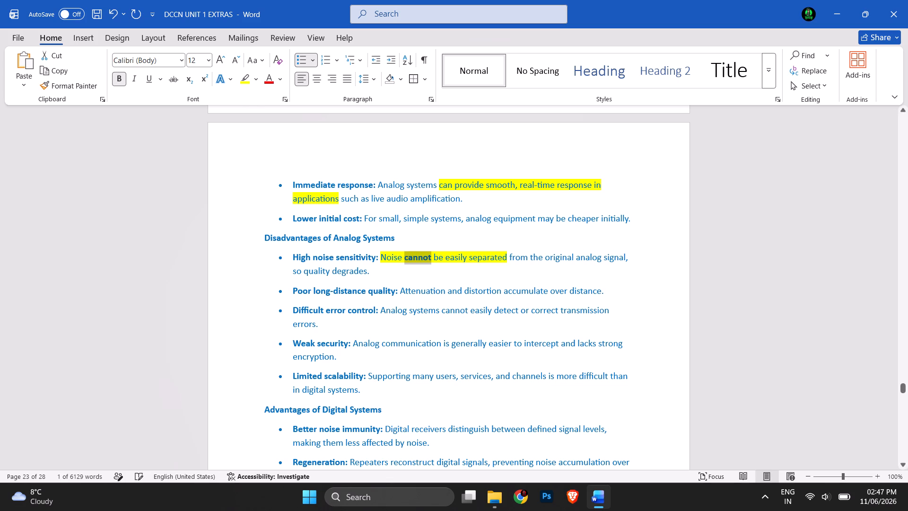
click(266, 81)
click(397, 327)
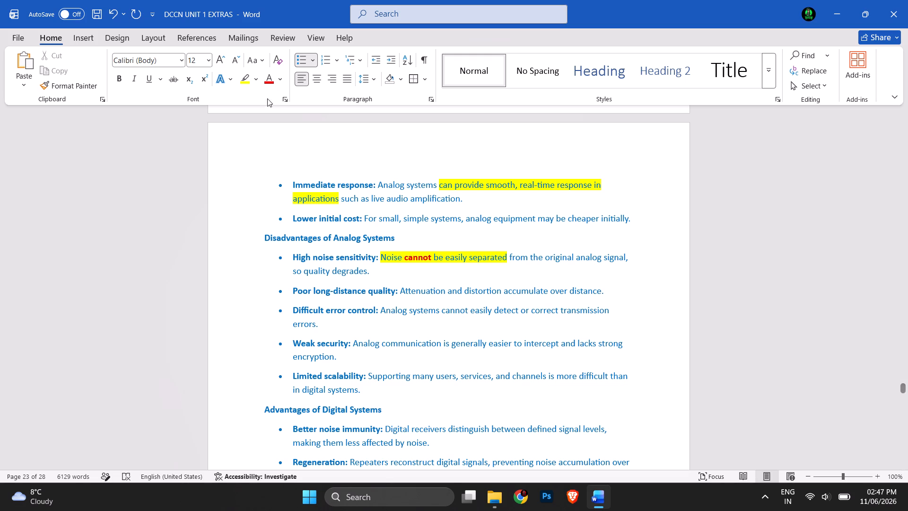
Highlight "Analog systems cannot easily detect" in yellow in the Difficult error control bullet.
click(250, 79)
drag(383, 310, 509, 316)
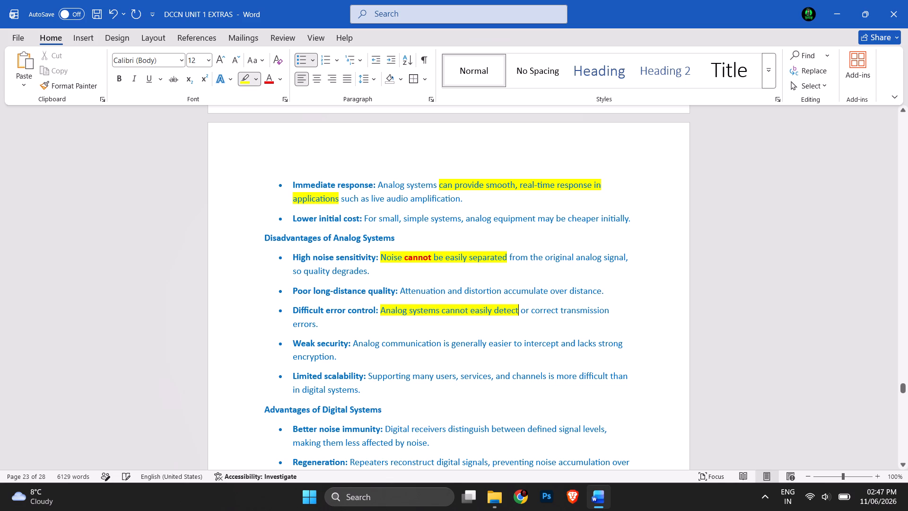
Make the word "cannot" red and bold in the Difficult error control bullet.
click(469, 313)
key(ctrl+shift+Left)
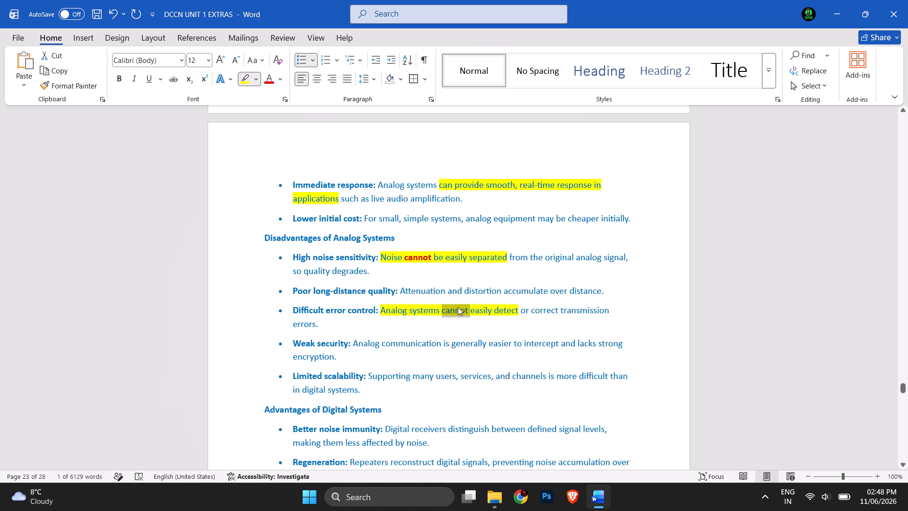
click(266, 77)
key(ctrl+b)
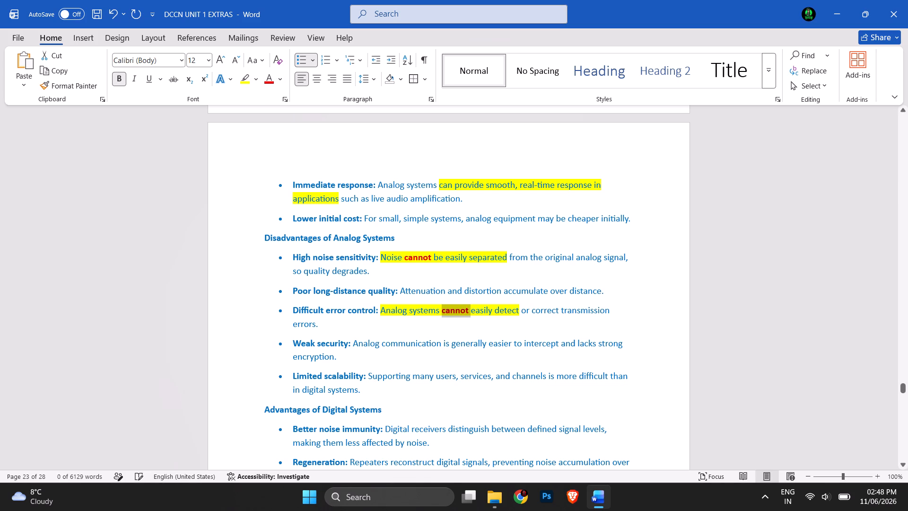
click(526, 361)
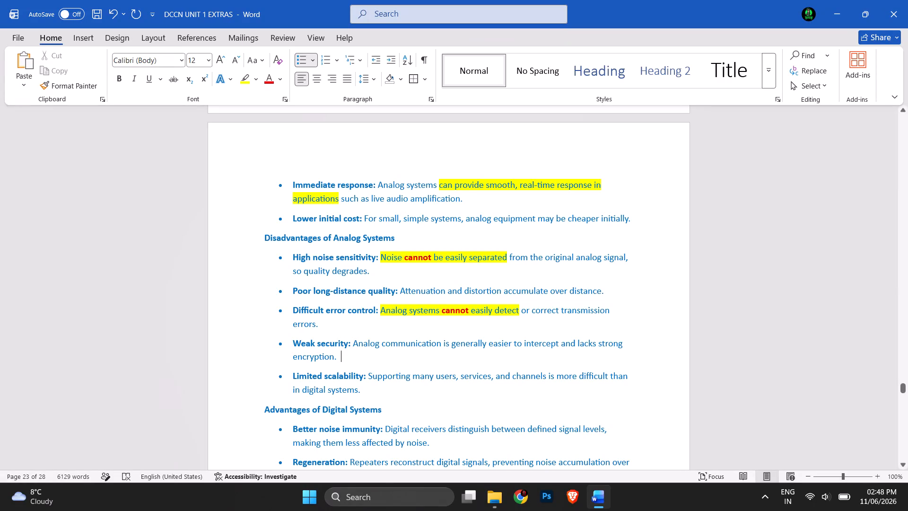
Highlight "lacks strong encryption." in yellow in the Weak security bullet, including its paragraph end.
scroll(430, 379, down, 1)
drag(578, 326, 389, 346)
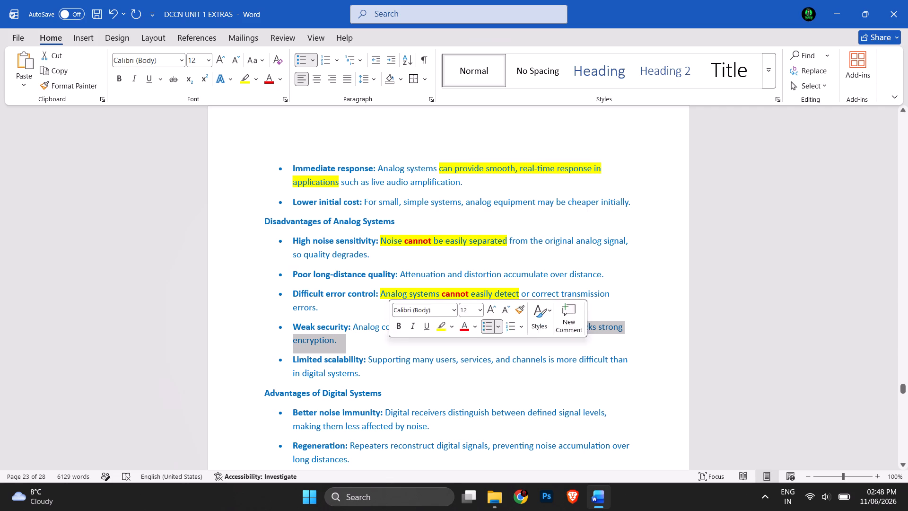
click(240, 79)
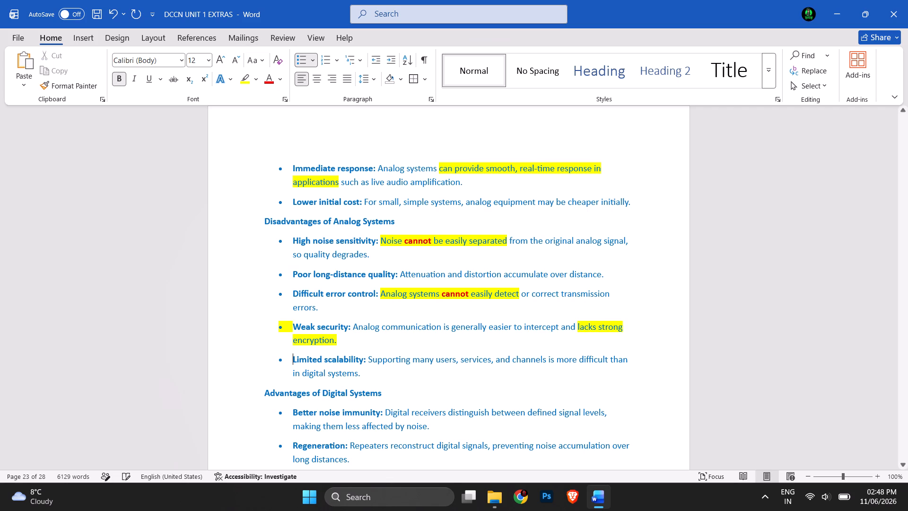
click(314, 255)
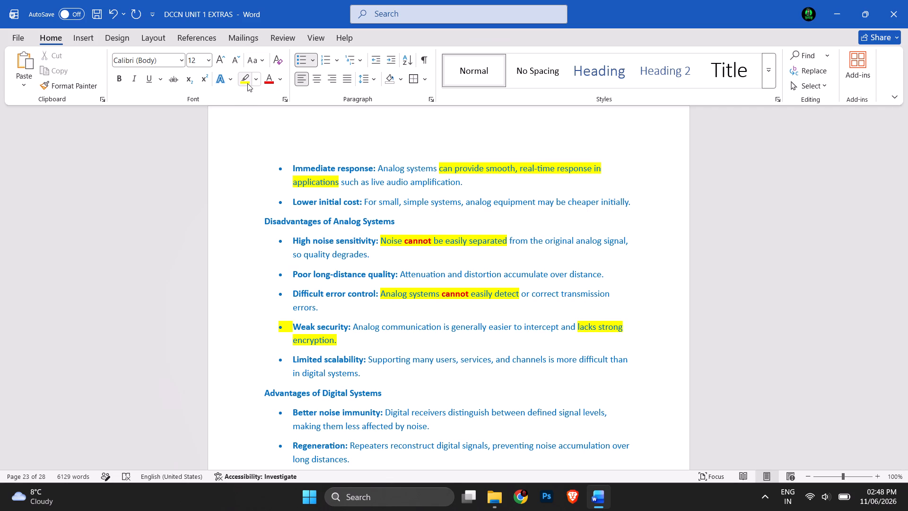
Format the "Advantages of Digital Systems" heading with font size 14 and a custom light green text color.
click(247, 83)
scroll(416, 312, down, 1)
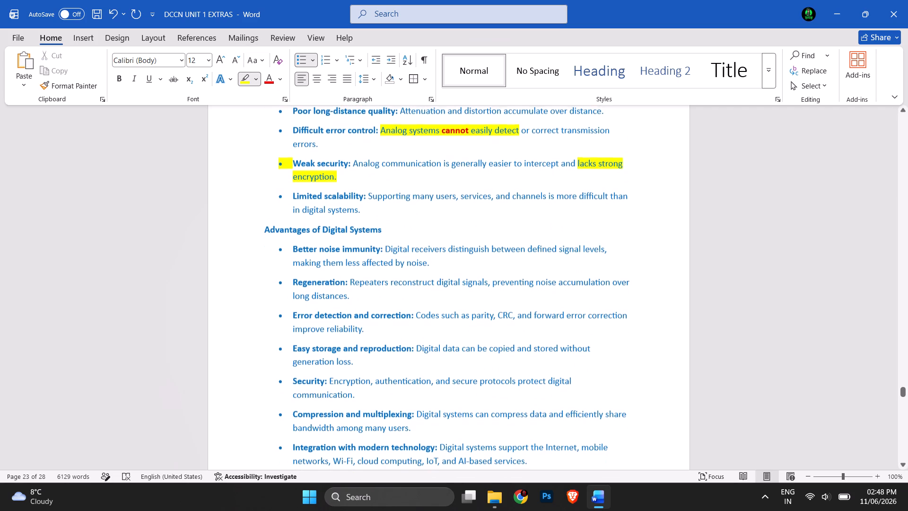
scroll(416, 312, down, 2)
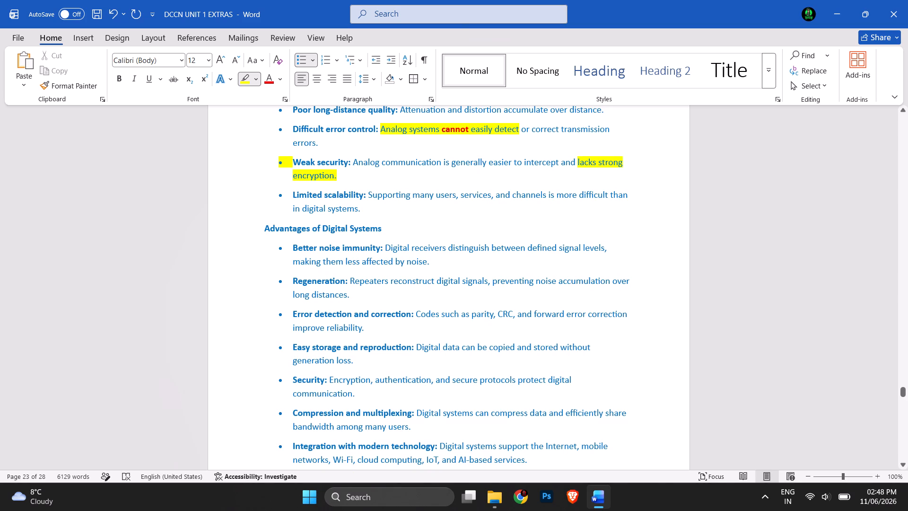
scroll(403, 256, down, 3)
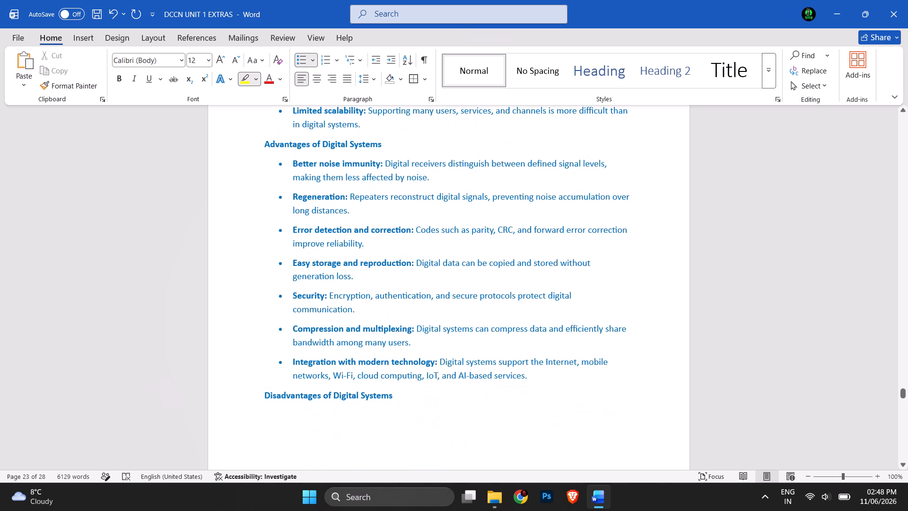
scroll(403, 256, down, 1)
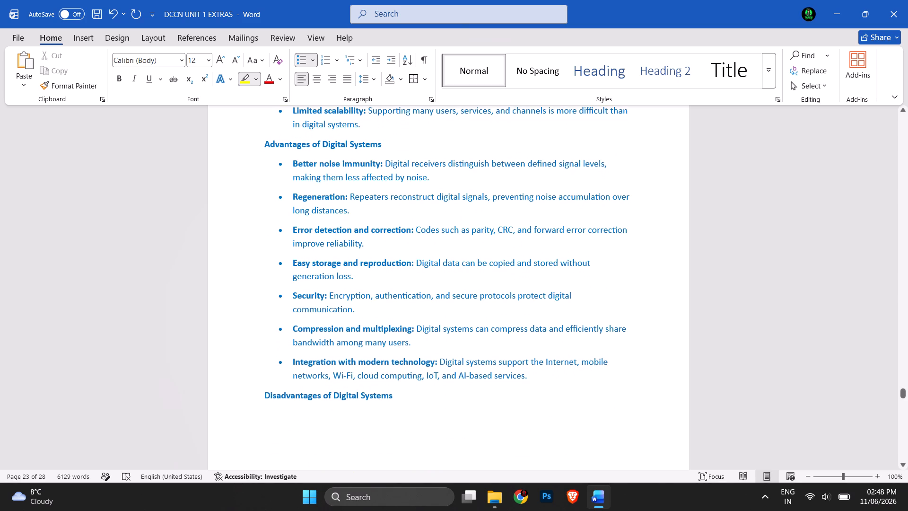
click(383, 144)
click(383, 144)
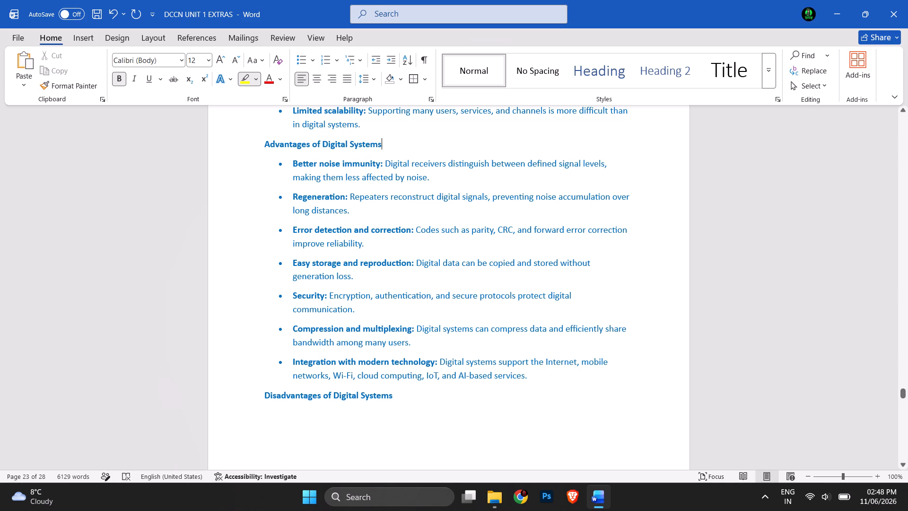
key(space)
drag(381, 145, 264, 143)
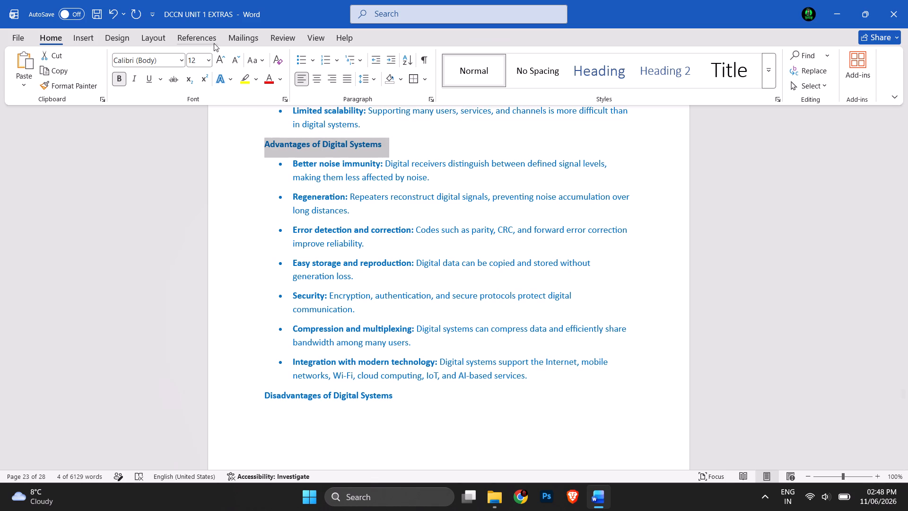
click(217, 57)
click(279, 79)
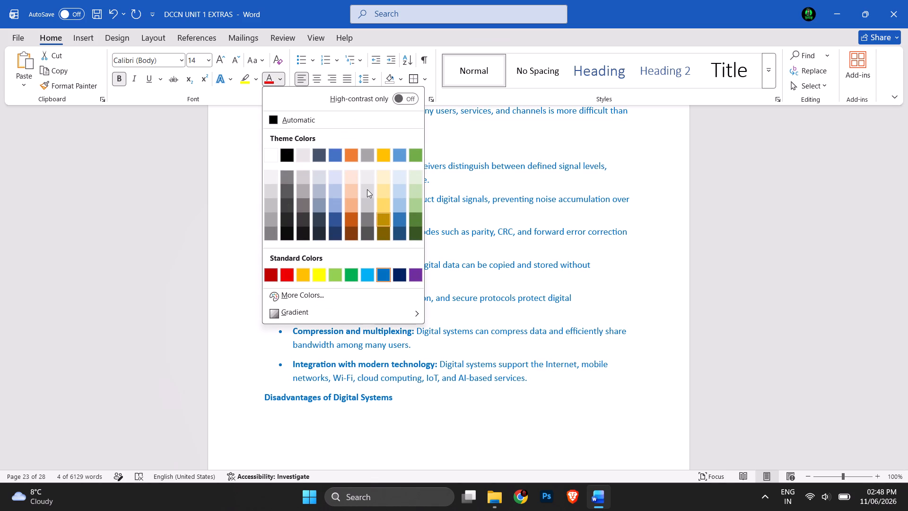
click(281, 292)
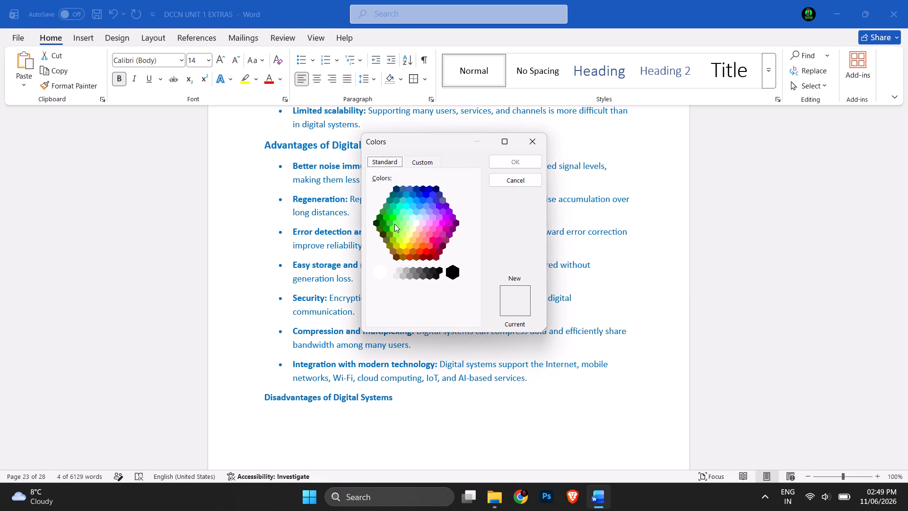
click(394, 224)
click(506, 161)
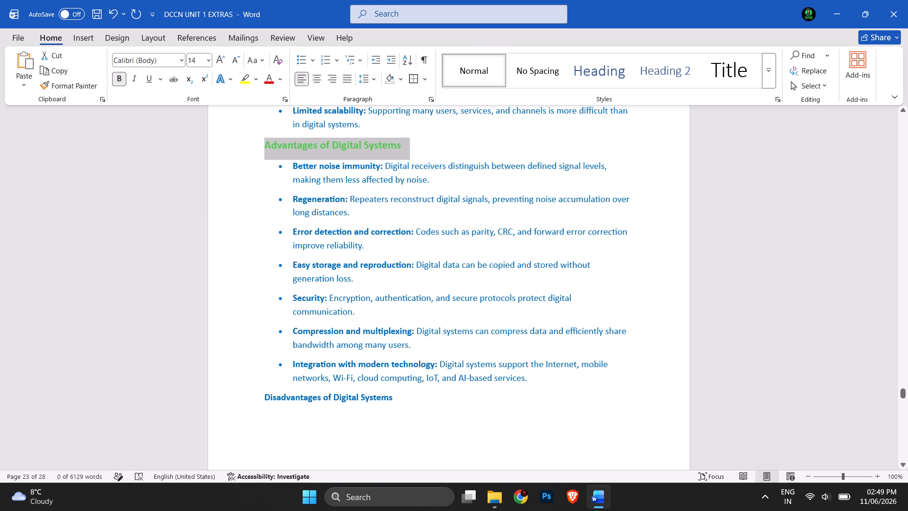
Apply black paragraph shading to the "Advantages of Digital Systems" heading.
click(396, 81)
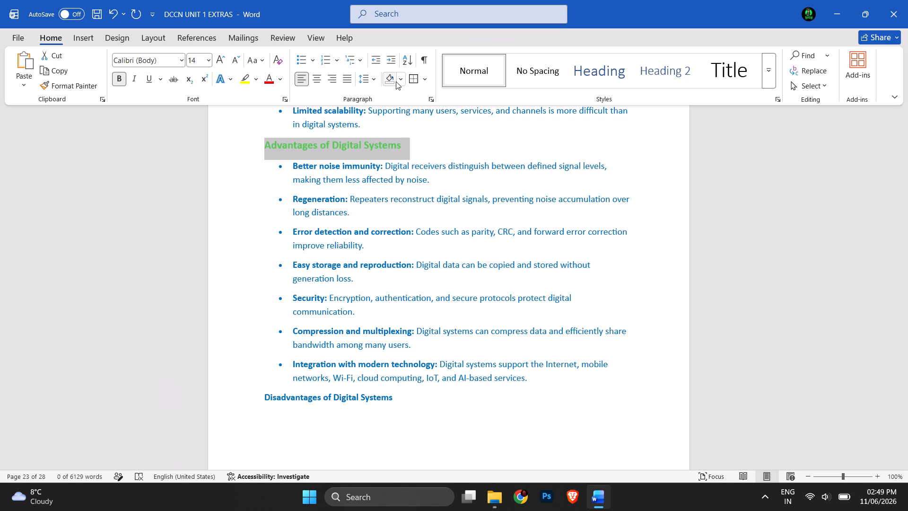
click(400, 82)
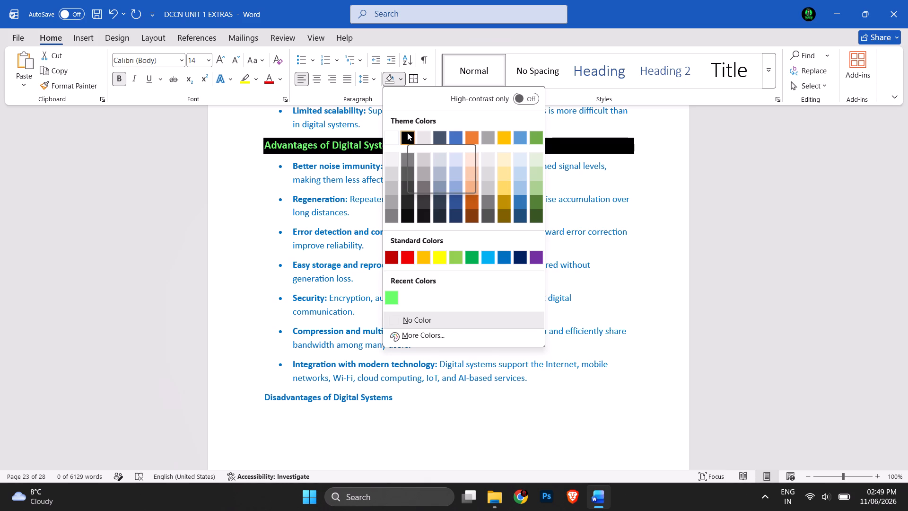
click(407, 132)
click(379, 233)
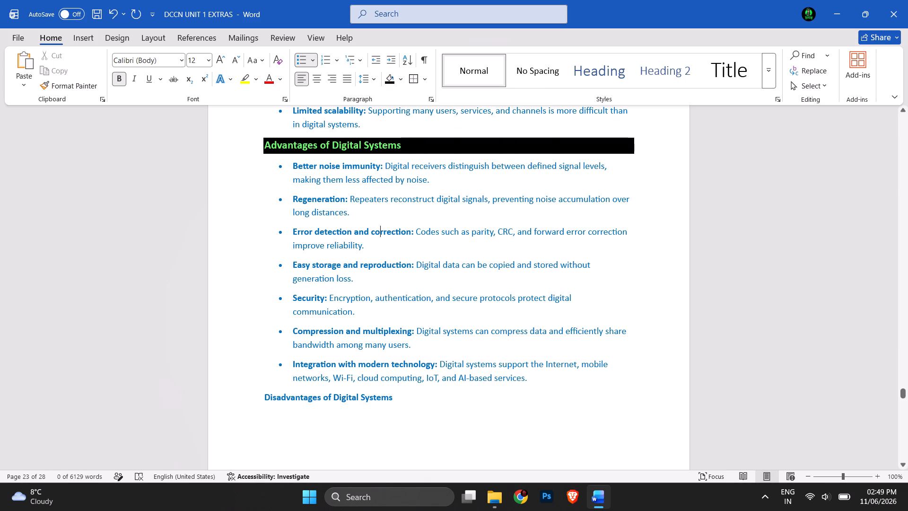
Center the "Advantages of Digital Systems" heading.
scroll(379, 233, up, 1)
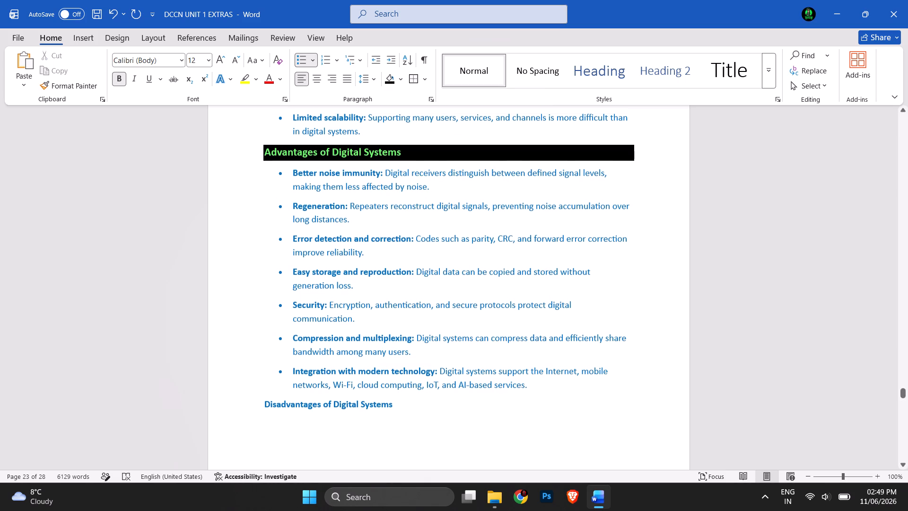
scroll(379, 233, up, 1)
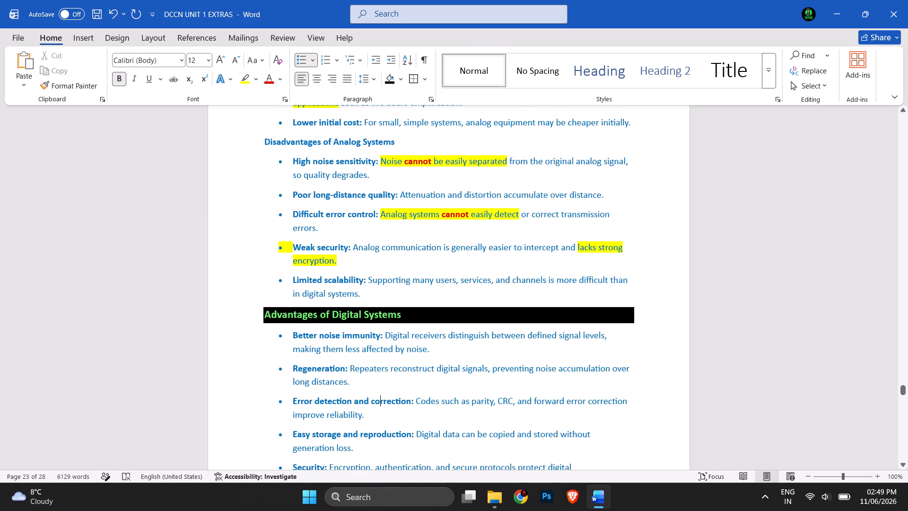
drag(402, 316, 266, 313)
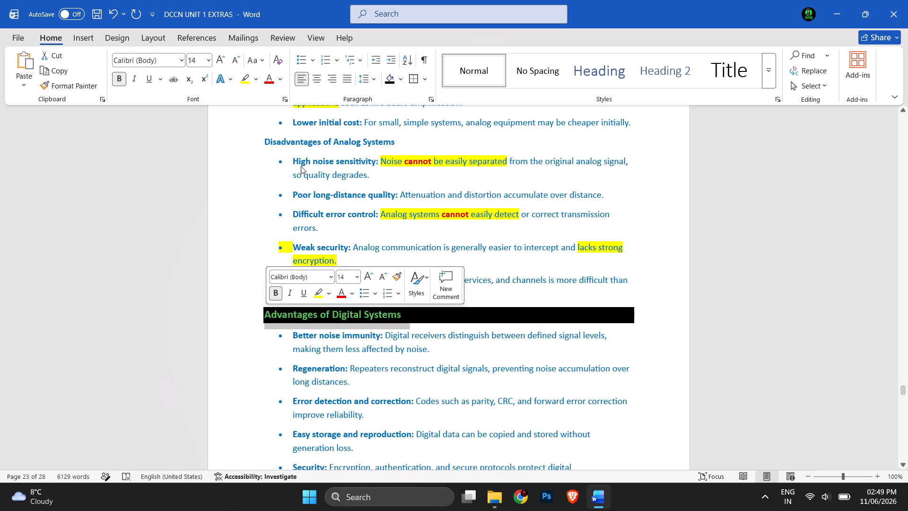
click(318, 78)
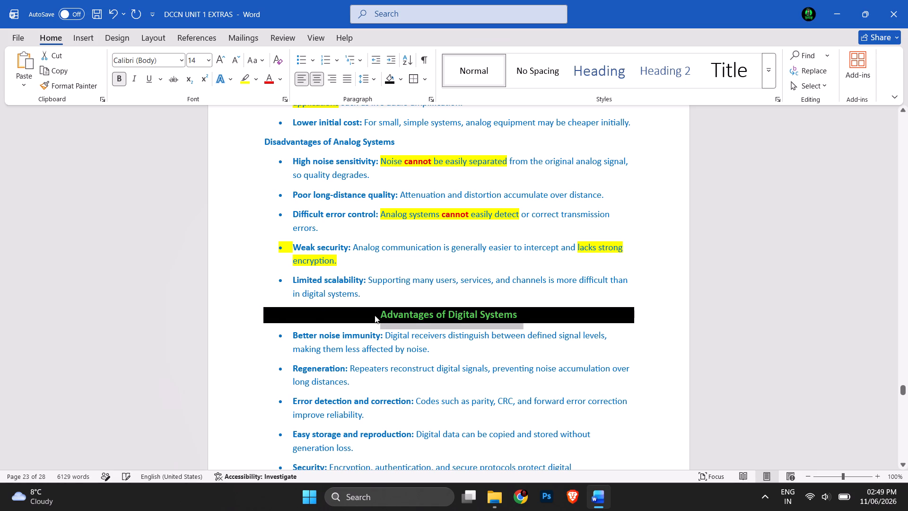
scroll(373, 345, up, 1)
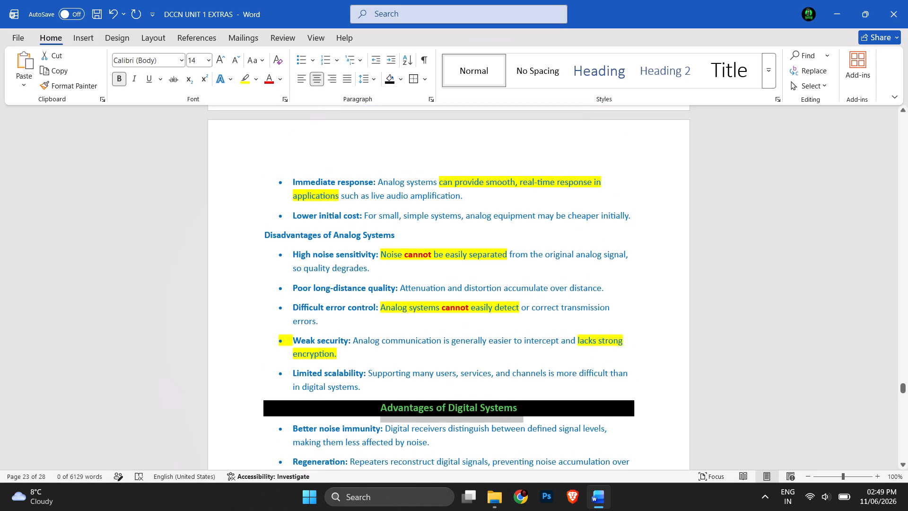
click(350, 399)
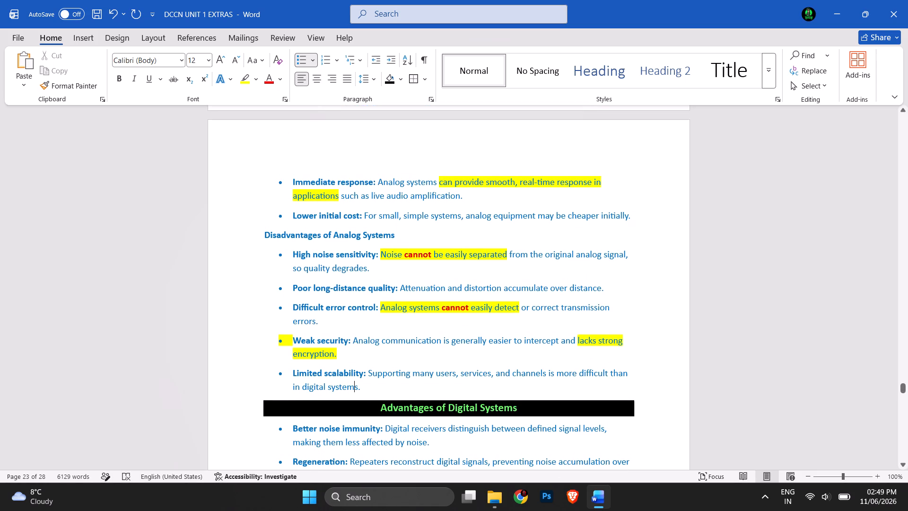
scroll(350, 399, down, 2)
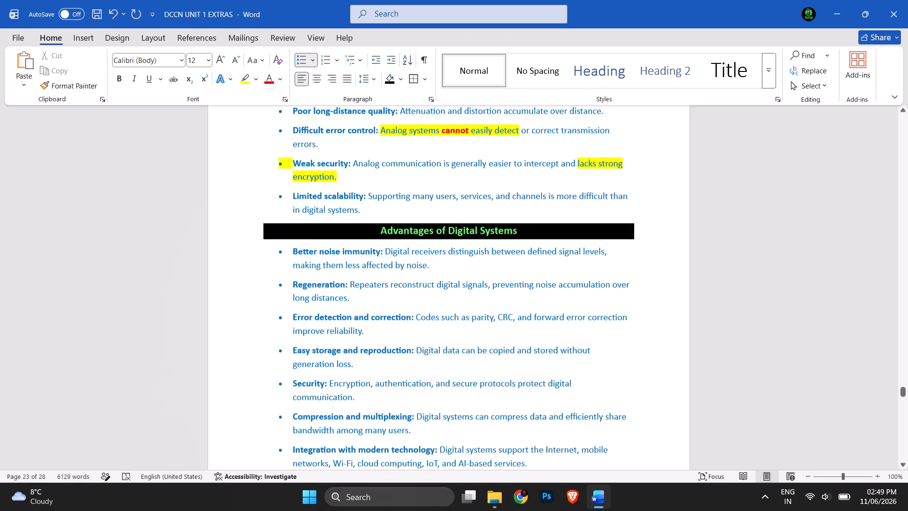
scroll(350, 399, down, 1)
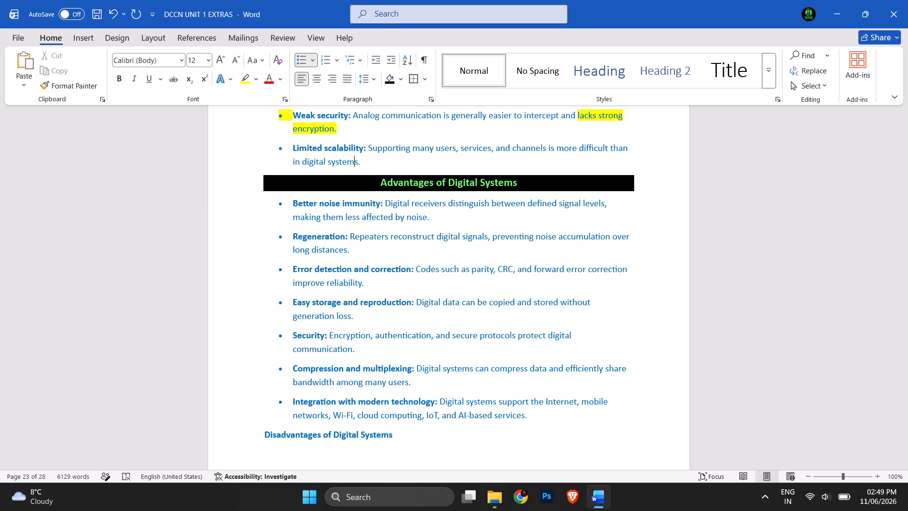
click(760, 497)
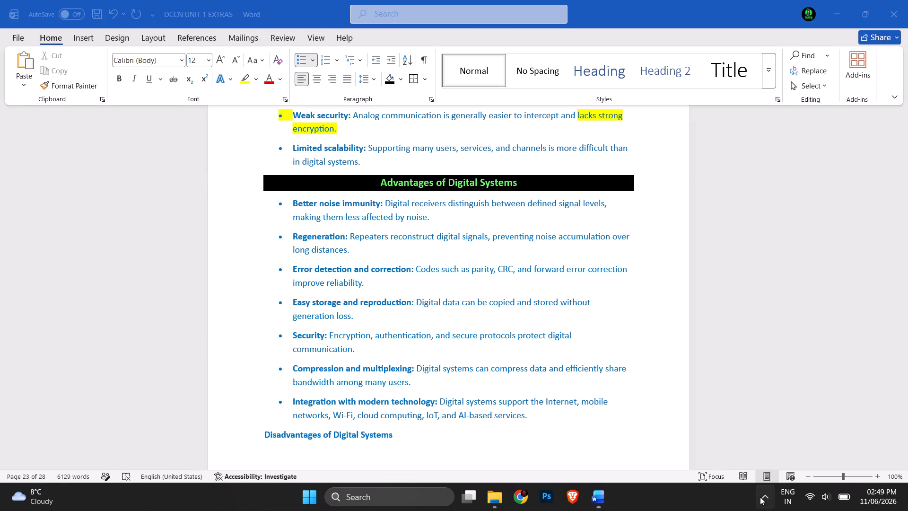
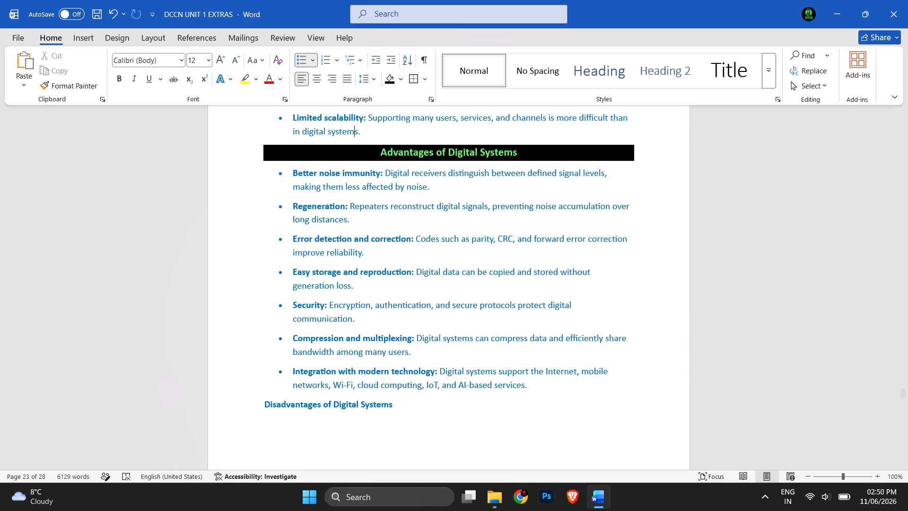
Format the "Disadvantages of Digital Systems" heading with font size 14 and the recent custom light green text color.
scroll(406, 259, down, 3)
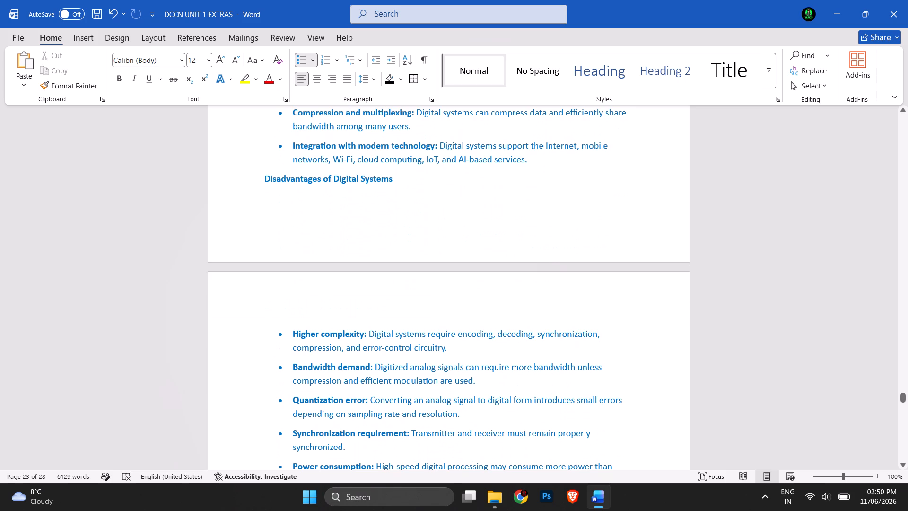
drag(405, 180, 339, 182)
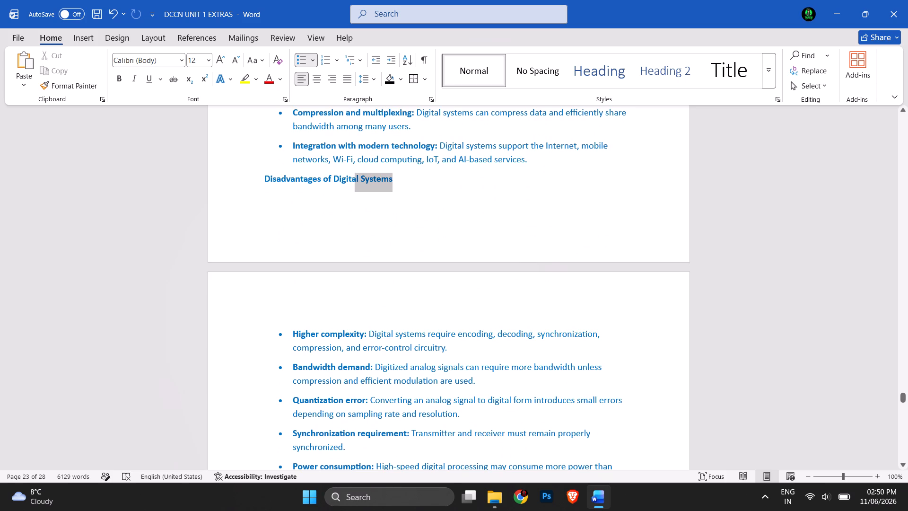
drag(339, 182, 254, 176)
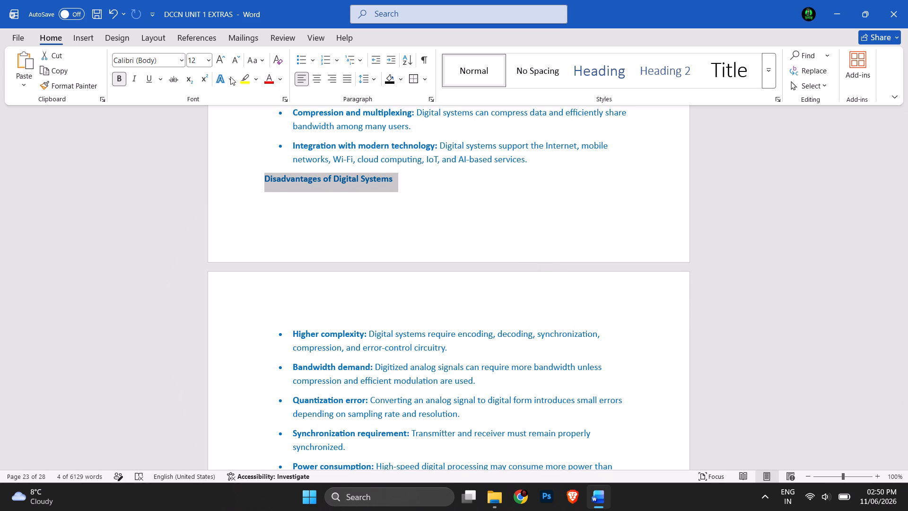
click(222, 57)
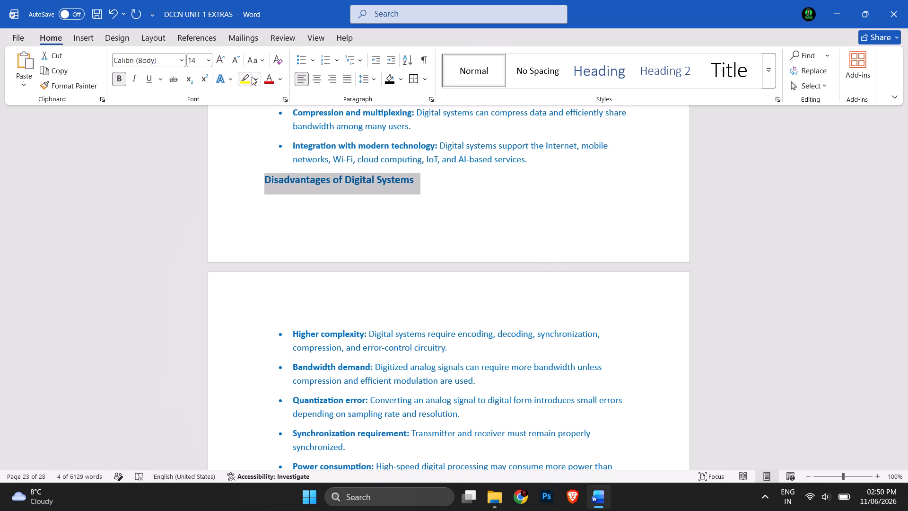
click(279, 80)
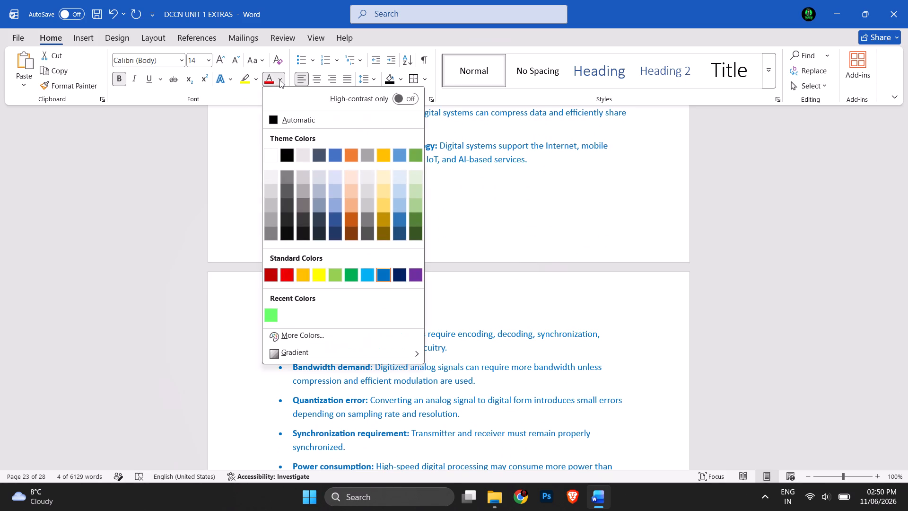
click(275, 315)
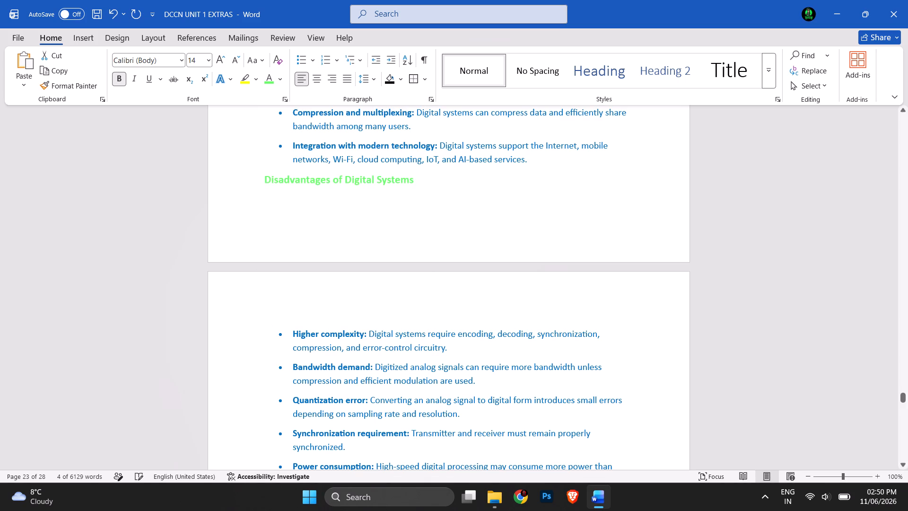
Apply black paragraph shading to the "Disadvantages of Digital Systems" heading and center it.
click(385, 76)
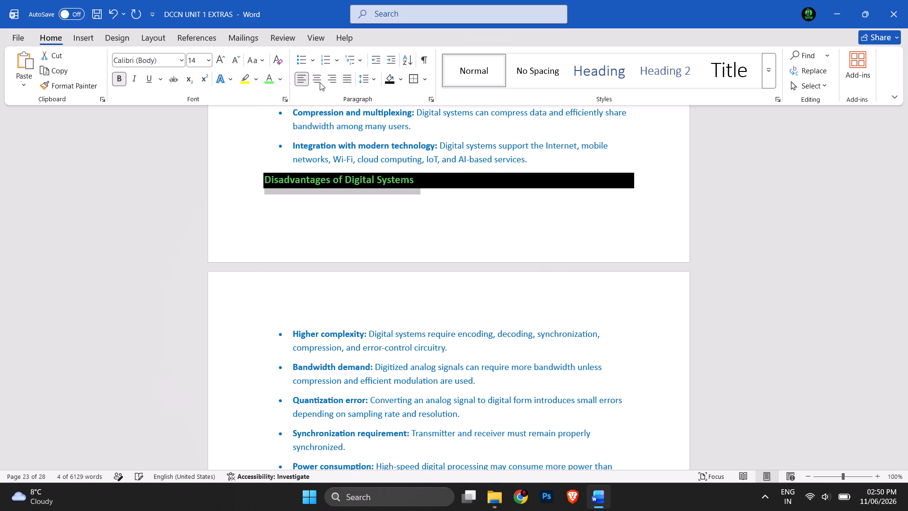
click(318, 82)
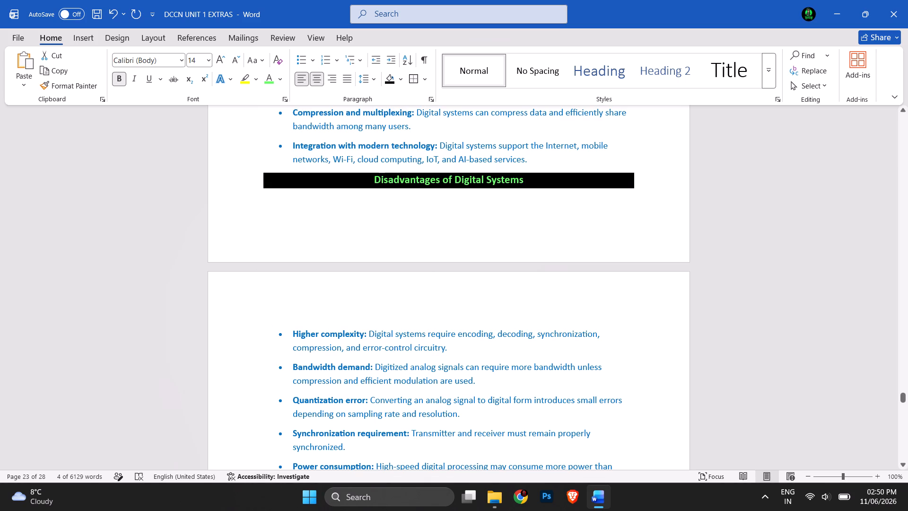
click(352, 215)
Apply gray paragraph shading to the red "Advantages and Disadvantages" heading under Q-9 and center it.
scroll(352, 215, up, 6)
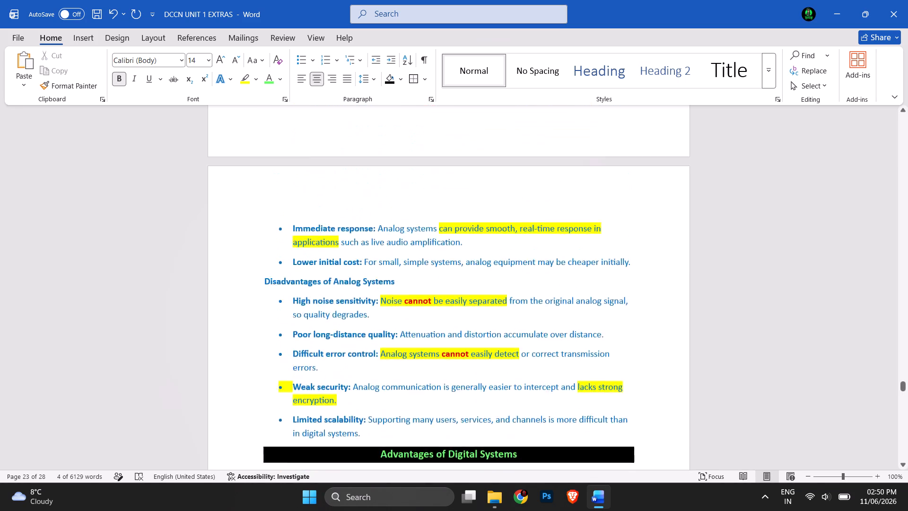
scroll(352, 215, up, 2)
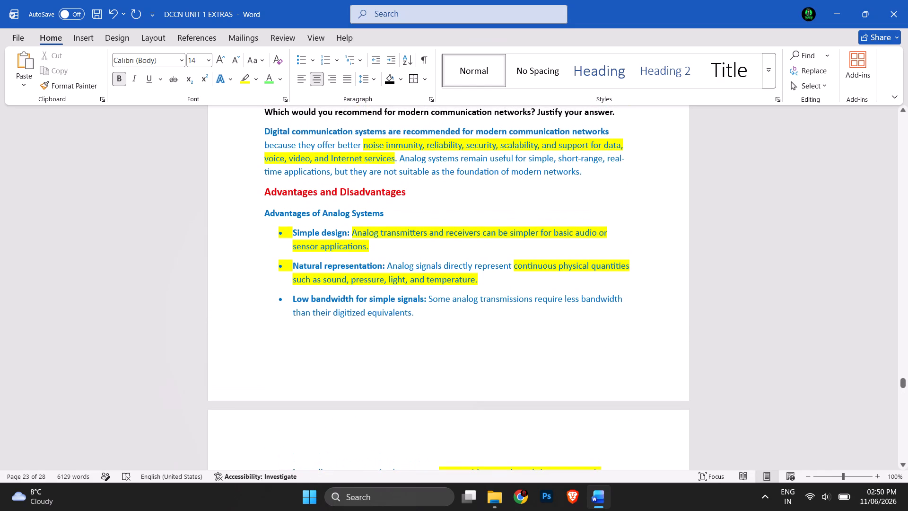
drag(414, 197, 253, 192)
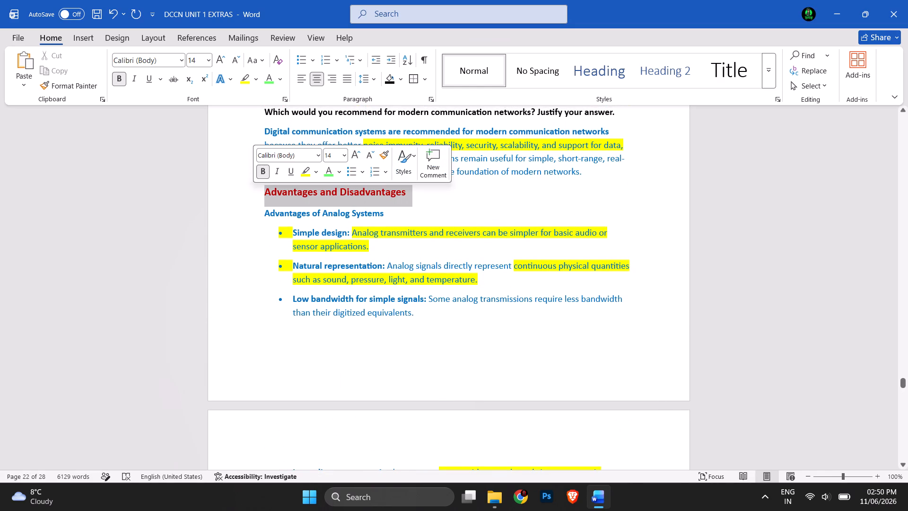
click(401, 84)
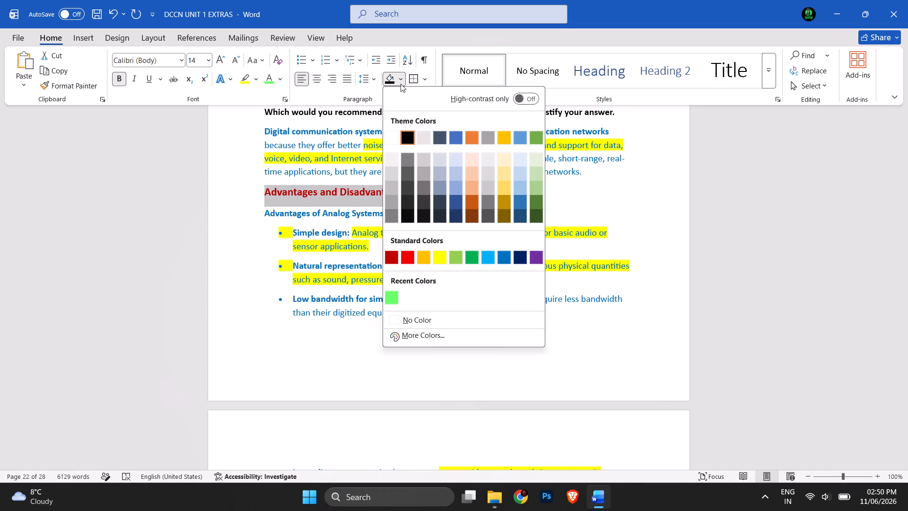
click(390, 185)
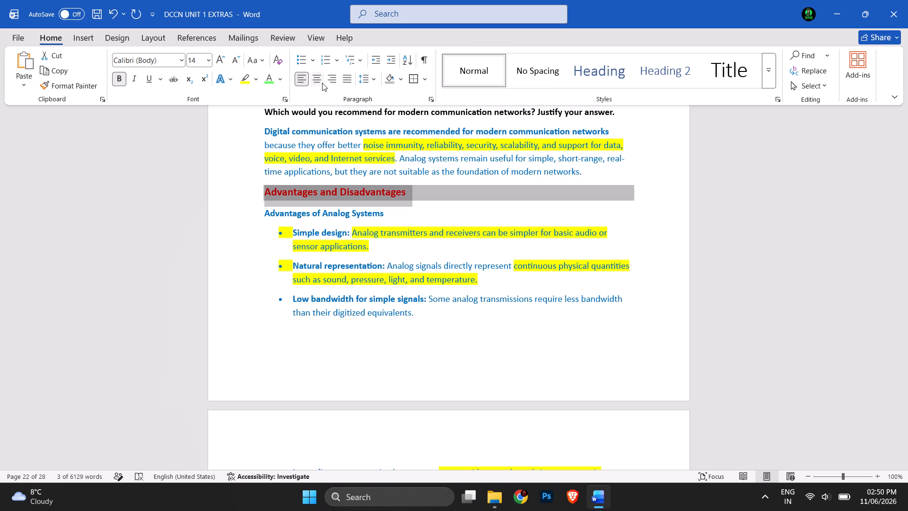
click(322, 83)
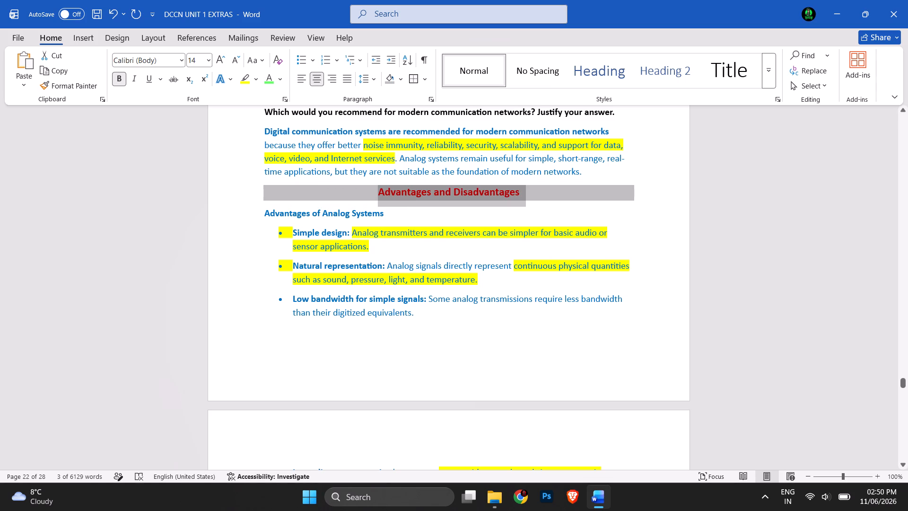
click(382, 338)
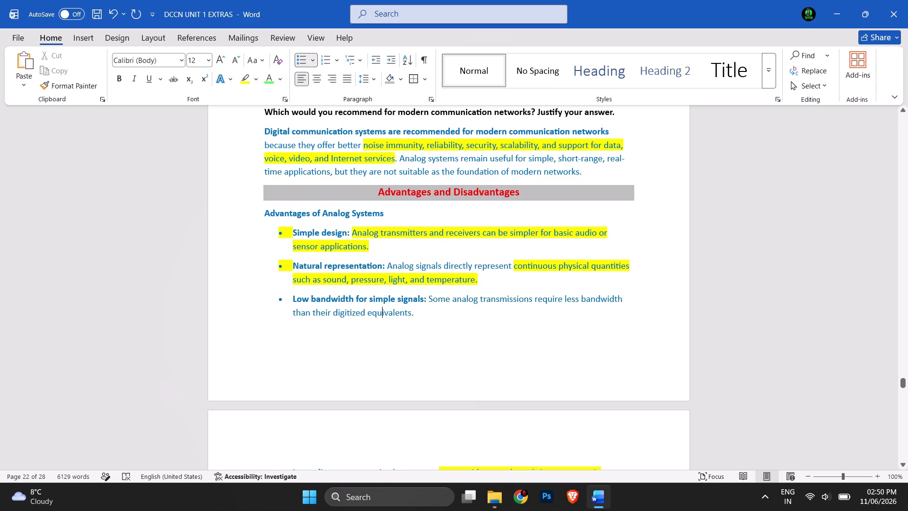
Format the "Advantages of Analog Systems" heading with standard orange text at font size 14, keeping it bold.
click(456, 194)
drag(392, 211, 245, 205)
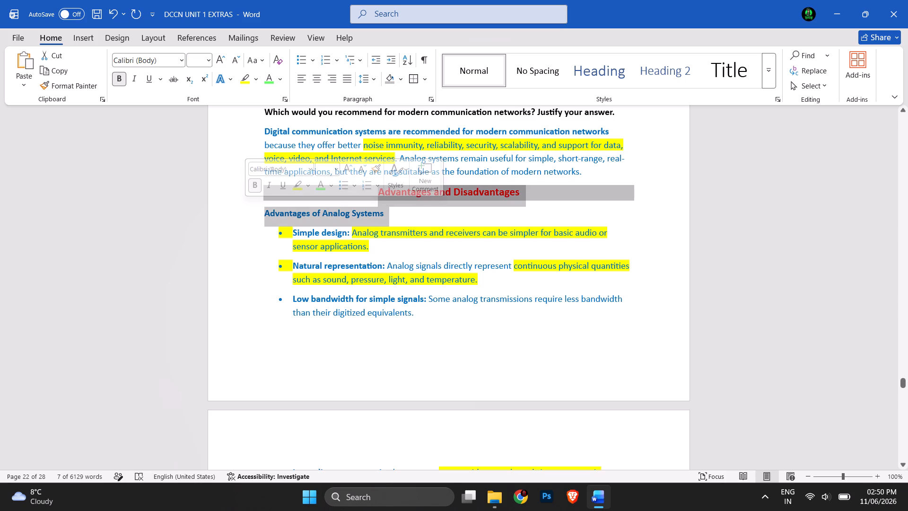
click(390, 211)
drag(388, 213, 272, 212)
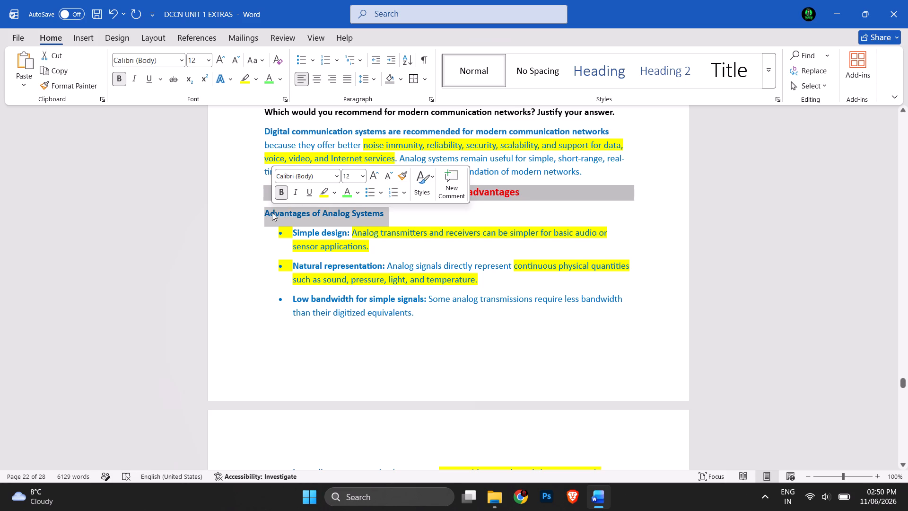
click(282, 76)
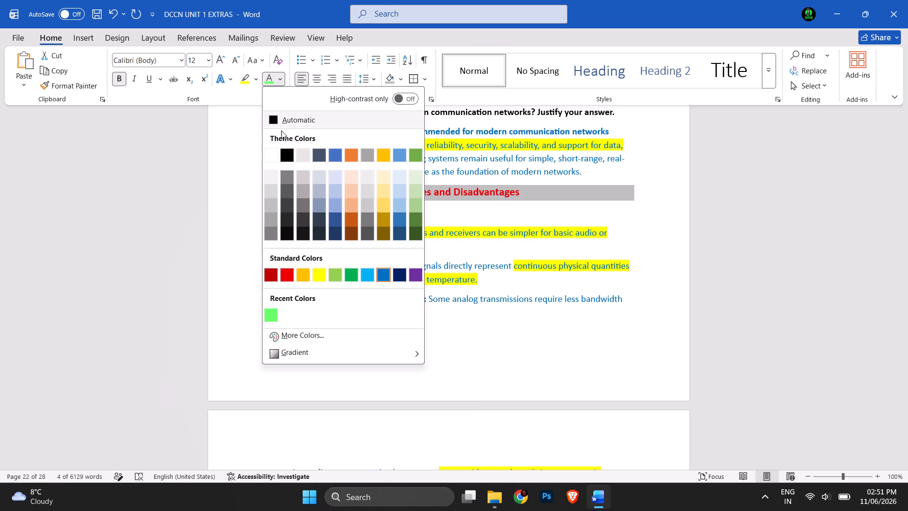
click(306, 272)
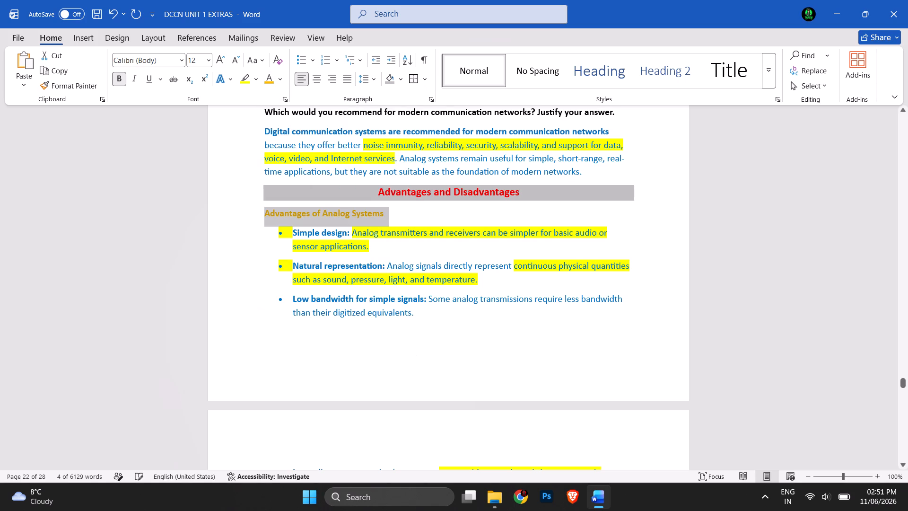
click(221, 61)
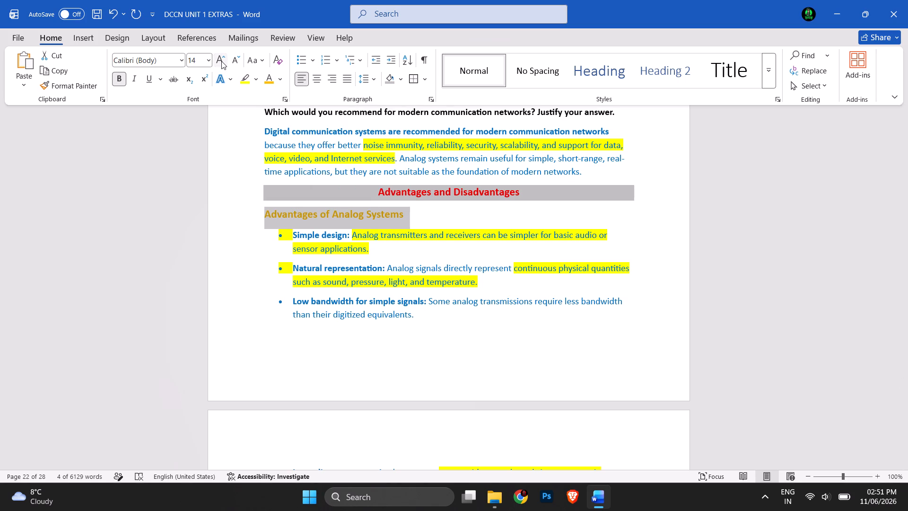
key(ctrl+b)
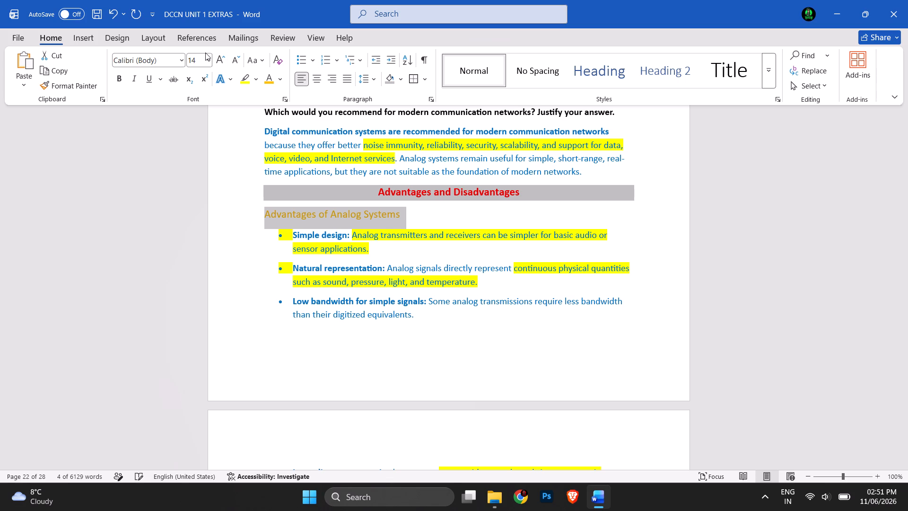
key(ctrl+b)
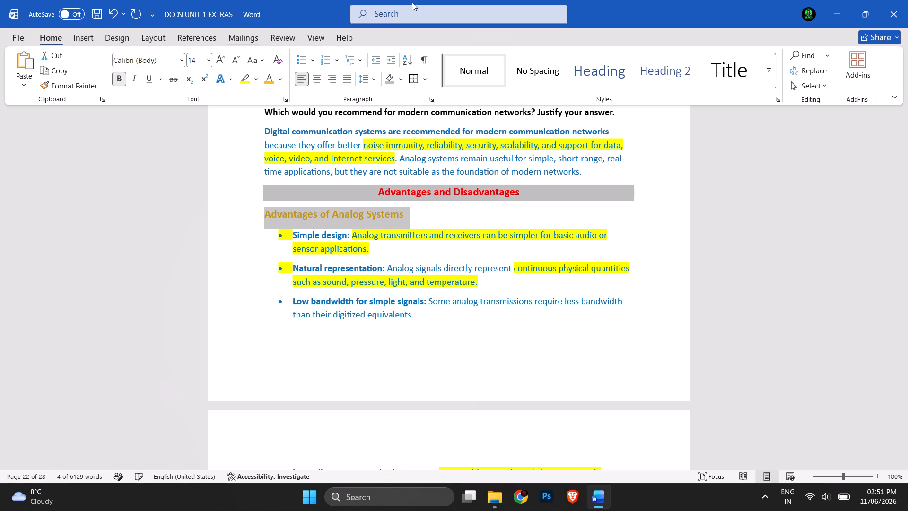
Apply standard purple paragraph shading to the "Advantages of Analog Systems" heading and center it.
click(400, 79)
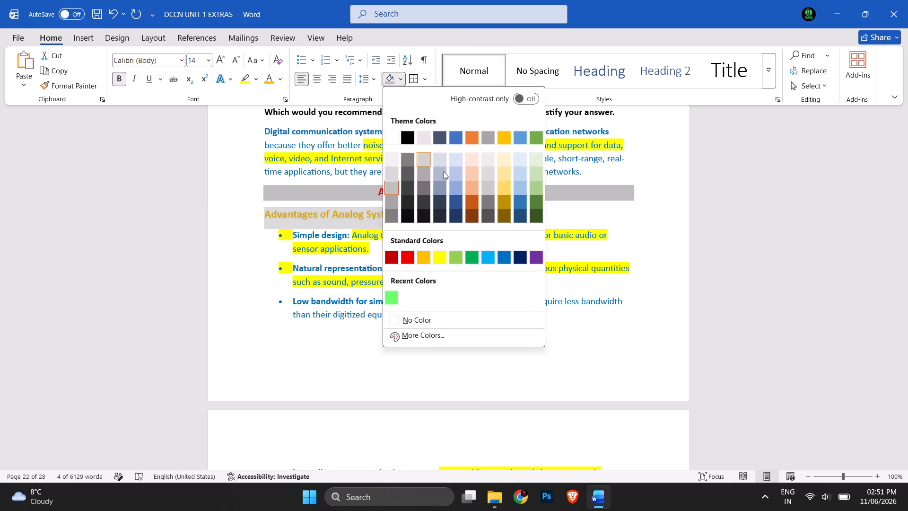
click(534, 258)
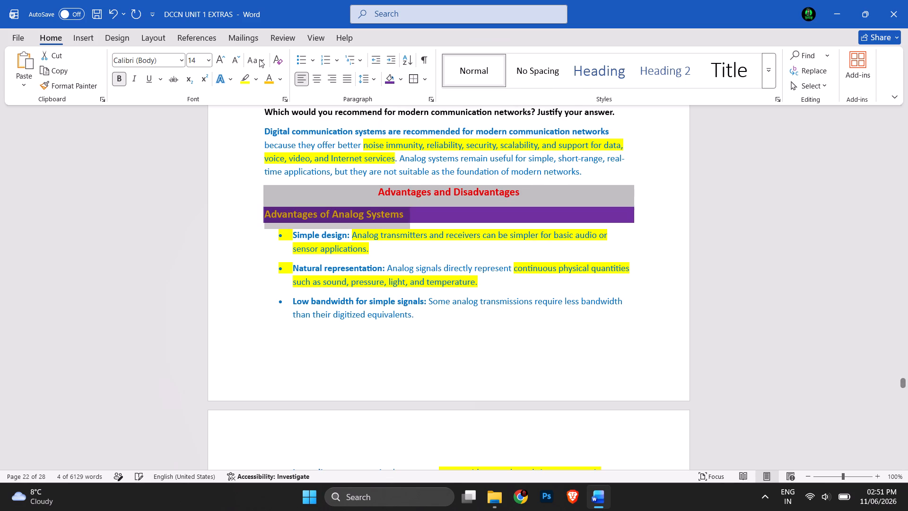
click(313, 82)
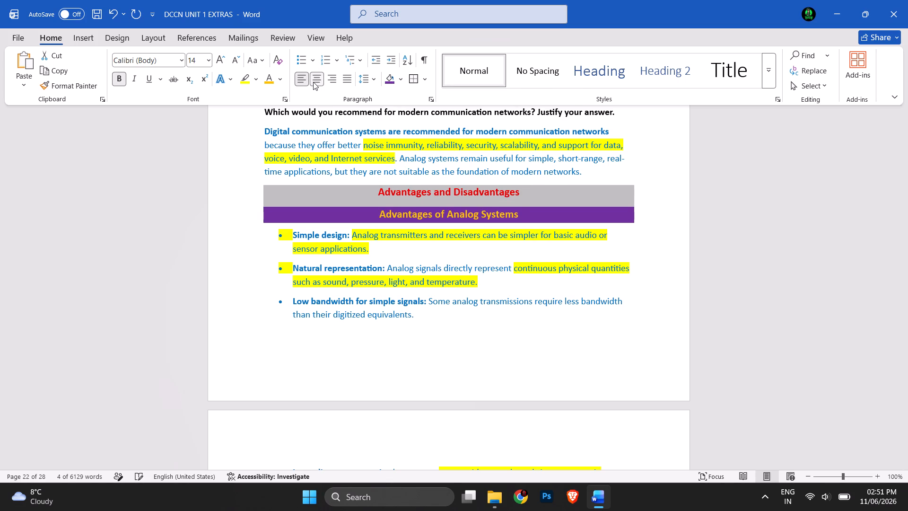
click(408, 366)
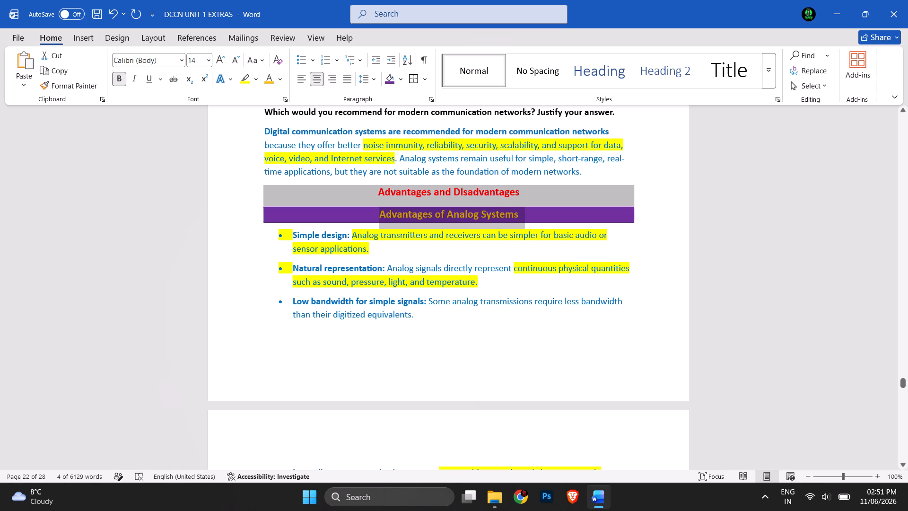
Give the "Disadvantages of Analog Systems" heading the same orange text color and purple paragraph shading.
scroll(408, 366, down, 3)
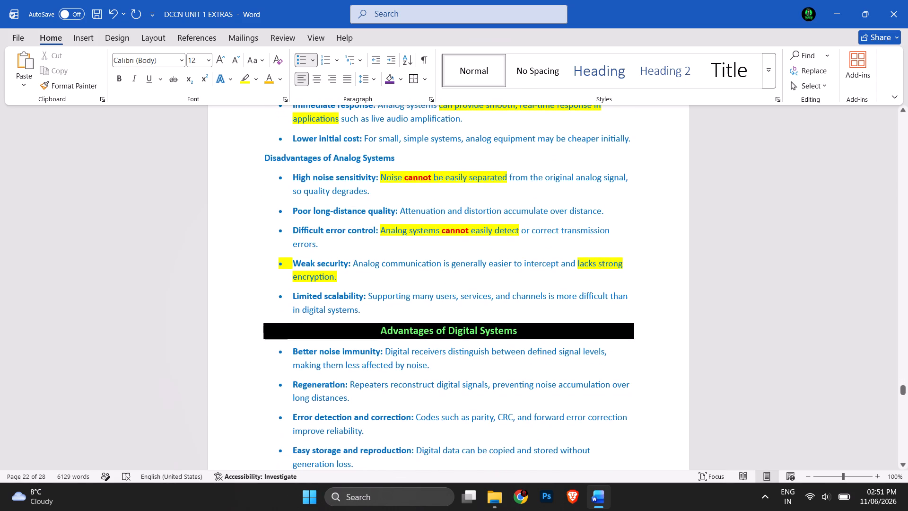
scroll(408, 366, up, 1)
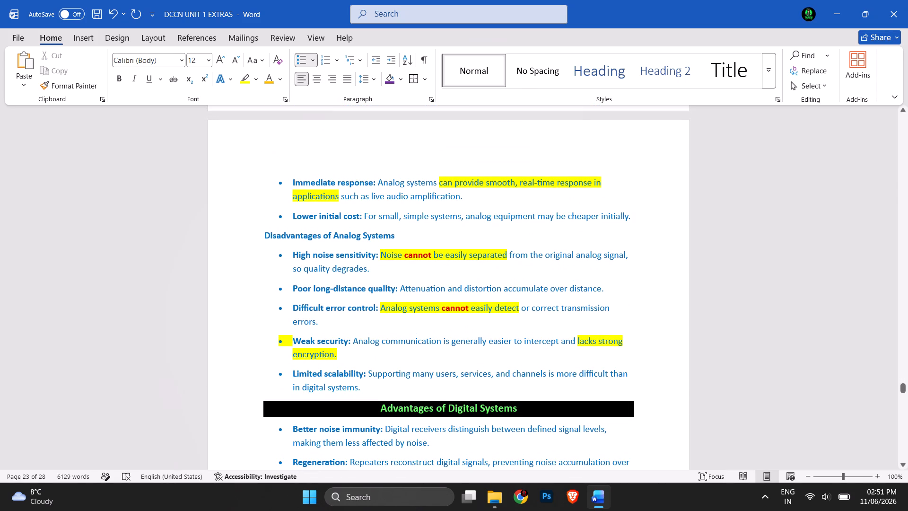
drag(403, 237, 259, 232)
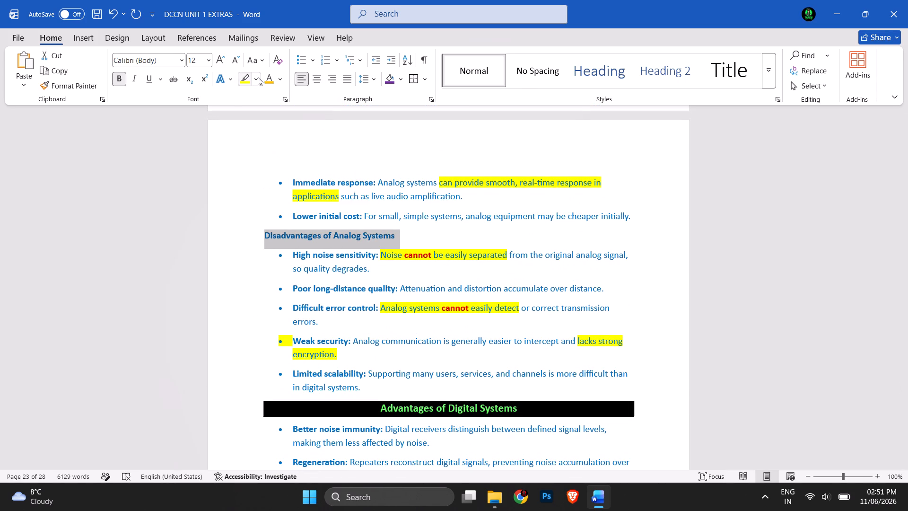
click(267, 79)
click(390, 74)
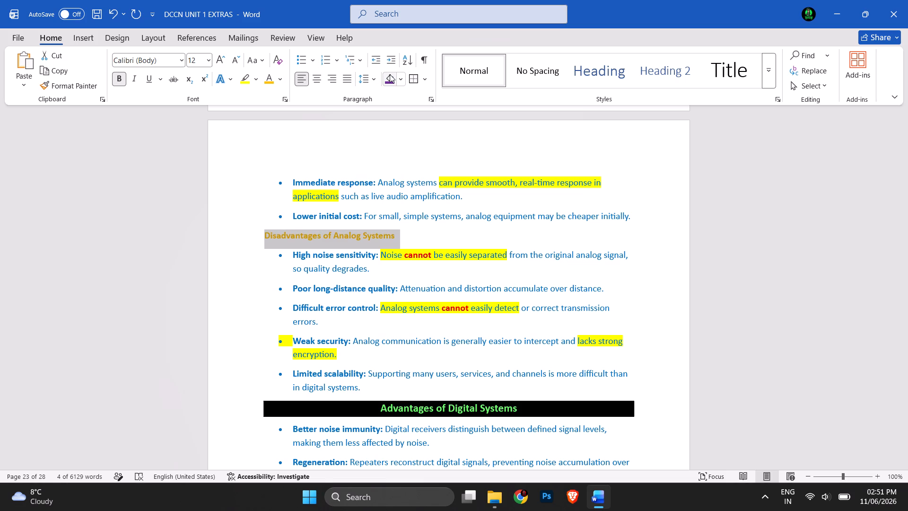
Center the "Disadvantages of Analog Systems" heading and increase its font size by one increment.
click(315, 85)
click(216, 61)
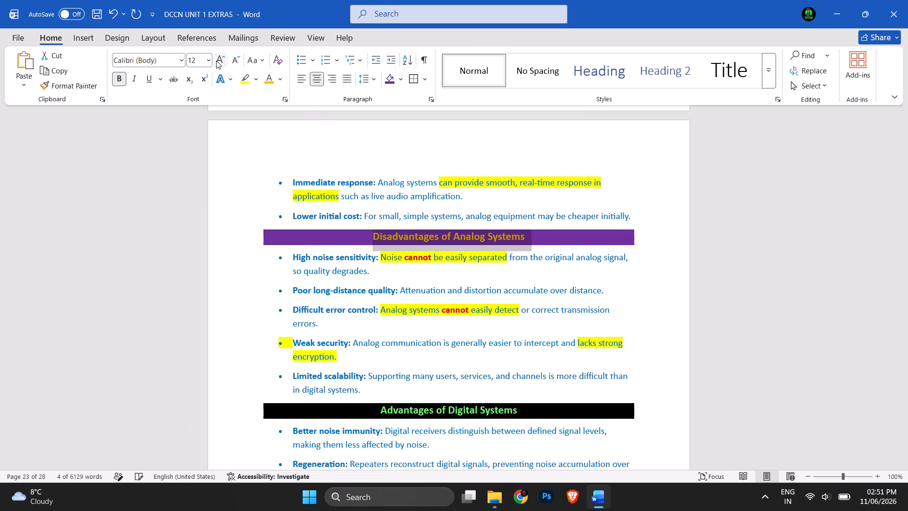
click(342, 317)
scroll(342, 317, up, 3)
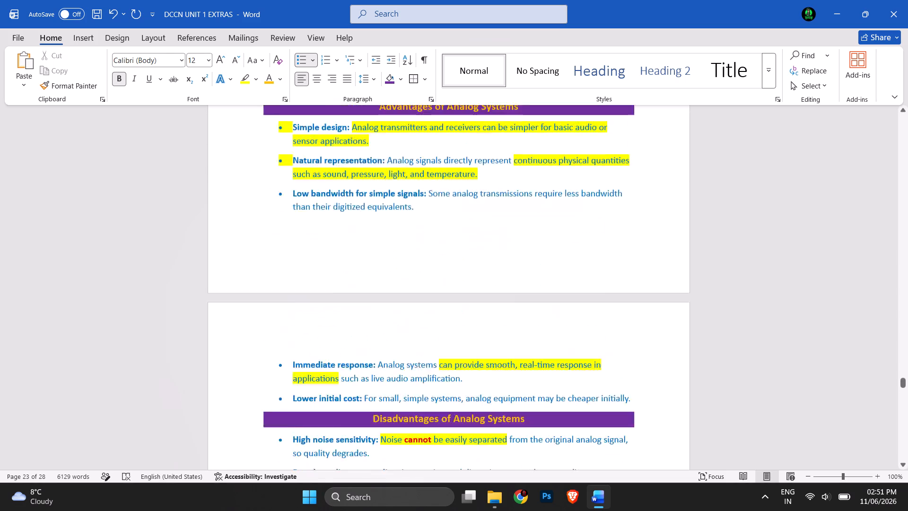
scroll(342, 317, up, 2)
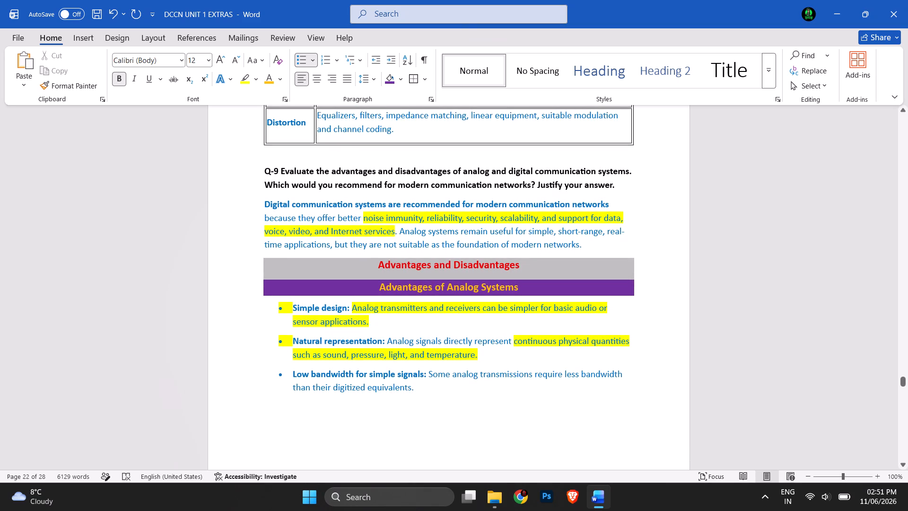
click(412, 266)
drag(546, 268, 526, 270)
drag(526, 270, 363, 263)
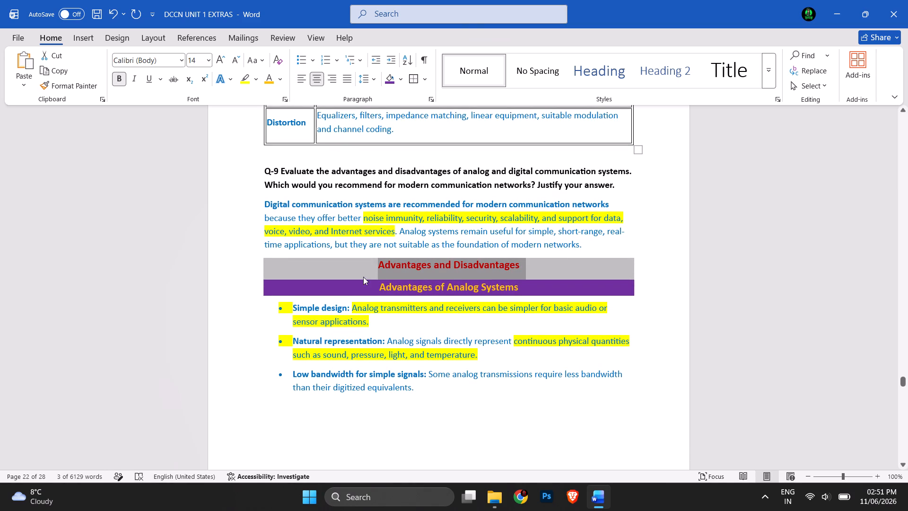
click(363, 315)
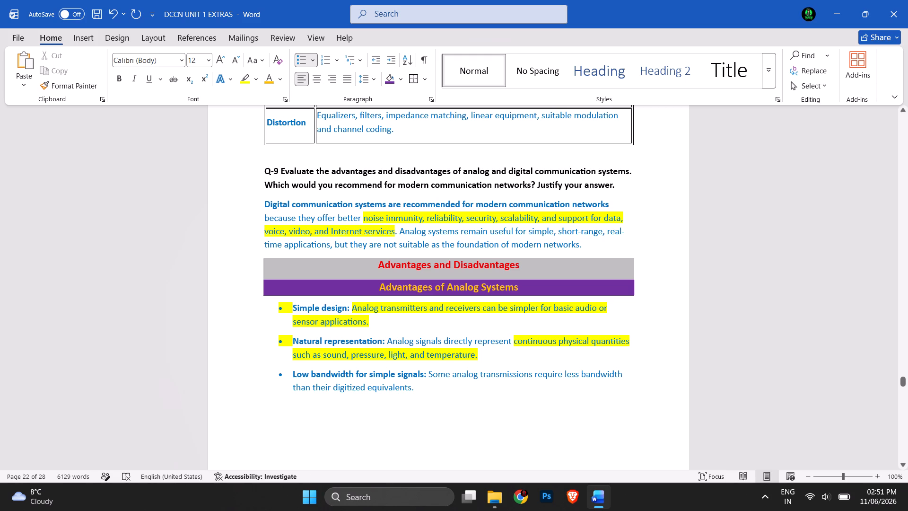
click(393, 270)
Under Advantages of Digital Systems, highlight the Security bullet's explanation "Encryption, authentication, and secure protocols protect digital communication" in yellow.
scroll(393, 270, down, 1)
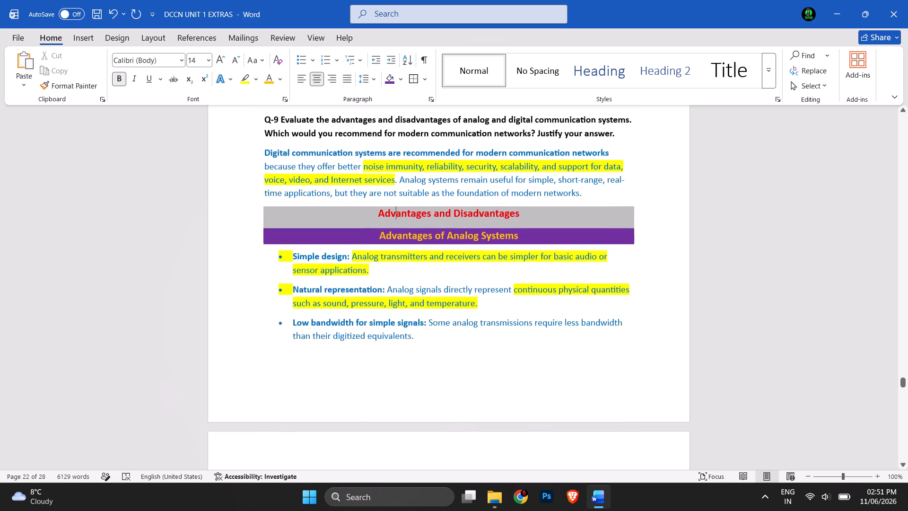
scroll(393, 270, down, 4)
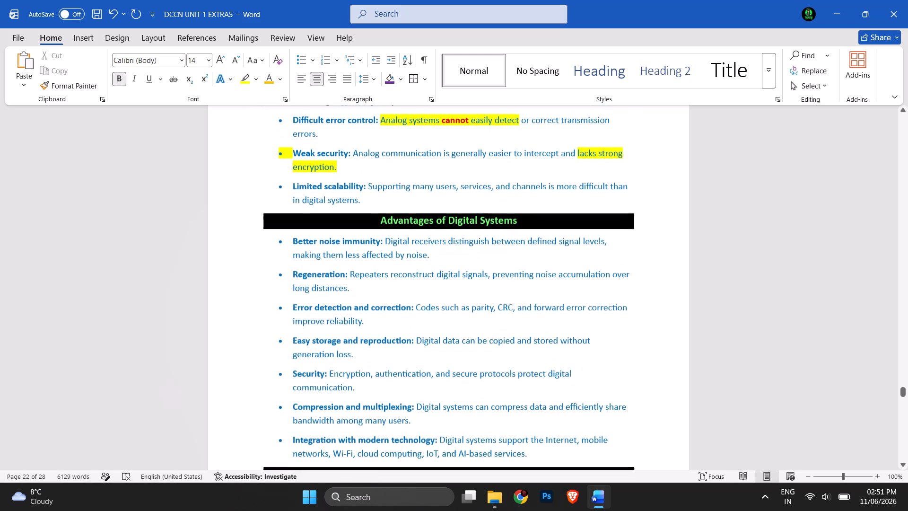
scroll(393, 270, down, 2)
click(393, 270)
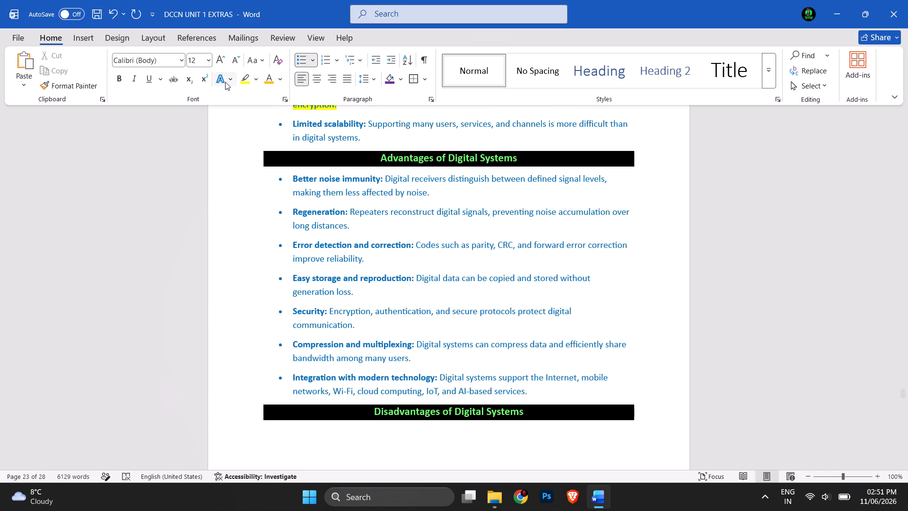
click(247, 78)
scroll(364, 389, down, 2)
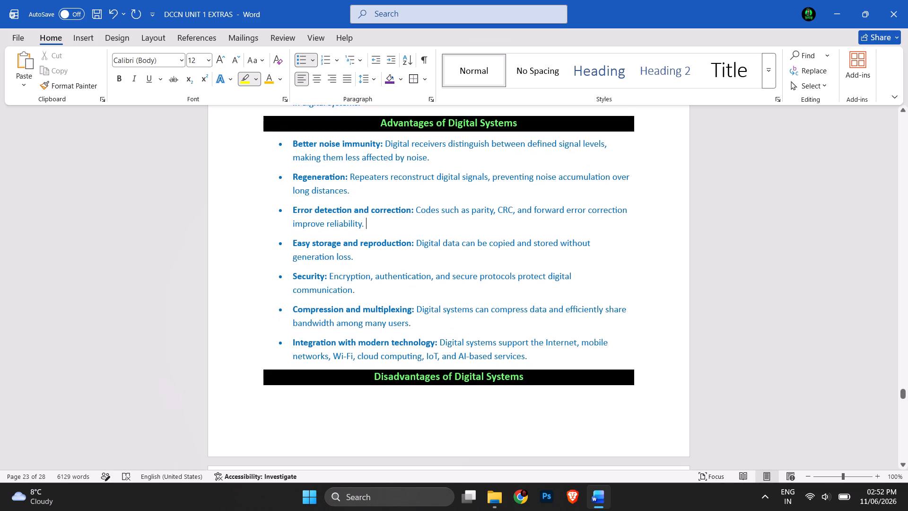
scroll(364, 389, down, 1)
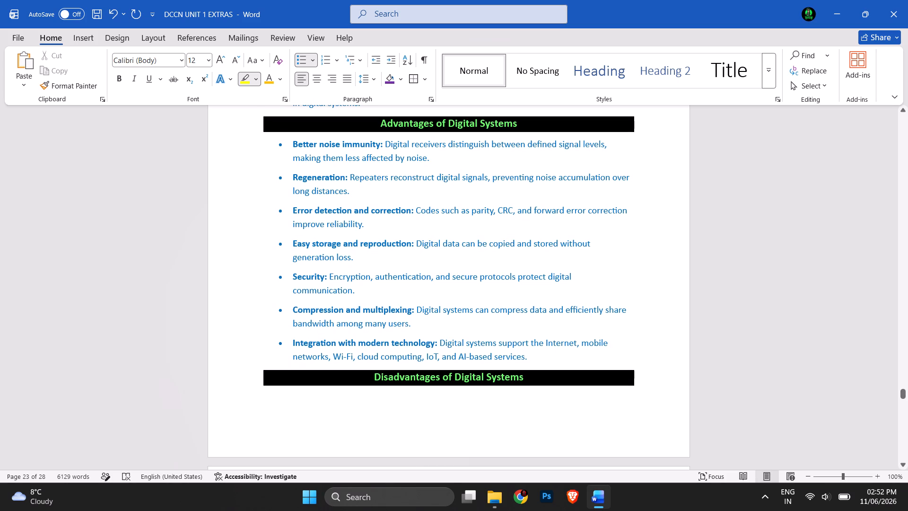
drag(337, 278, 350, 291)
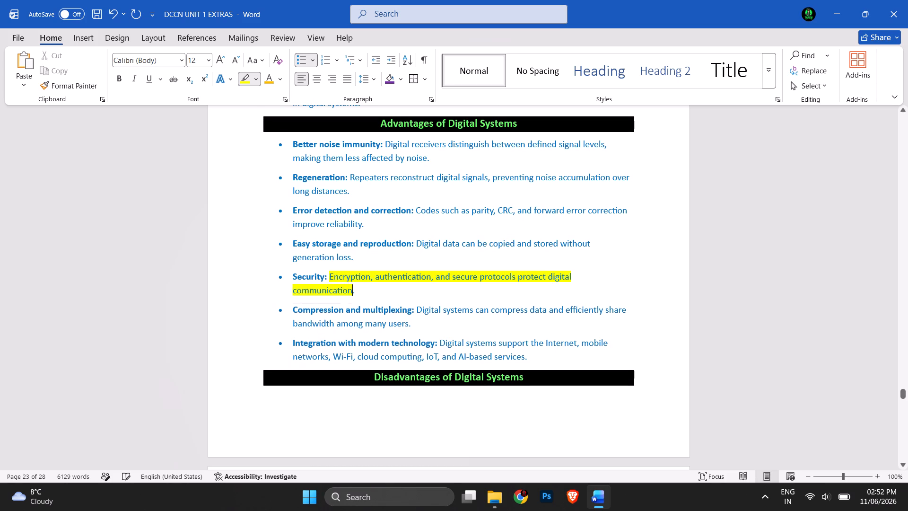
Under Disadvantages of Digital Systems, highlight the whole Quantization error explanation and the phrase "more bandwidth" in the Bandwidth demand bullet in yellow.
scroll(334, 329, down, 2)
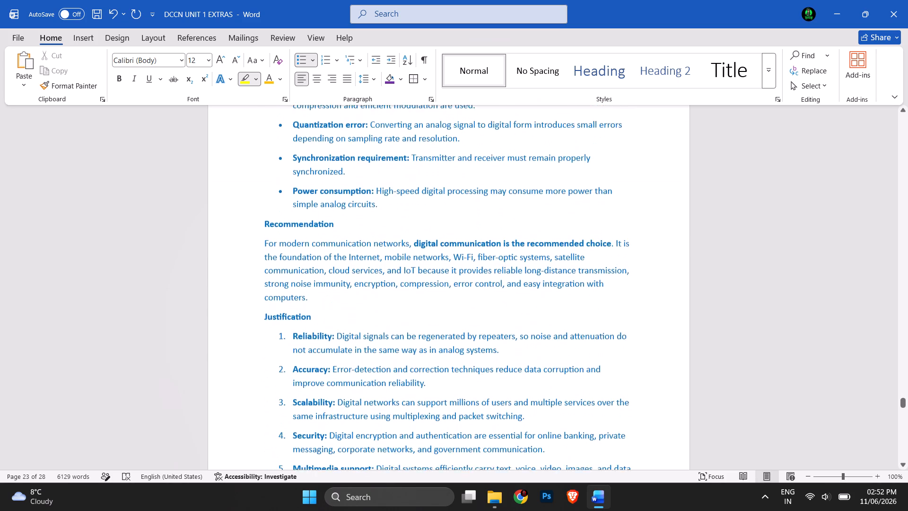
scroll(334, 329, up, 2)
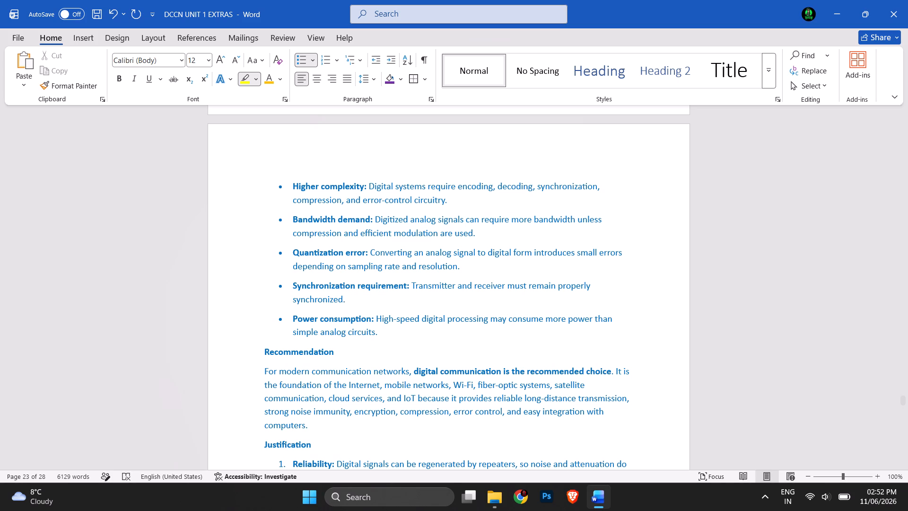
drag(373, 253, 460, 277)
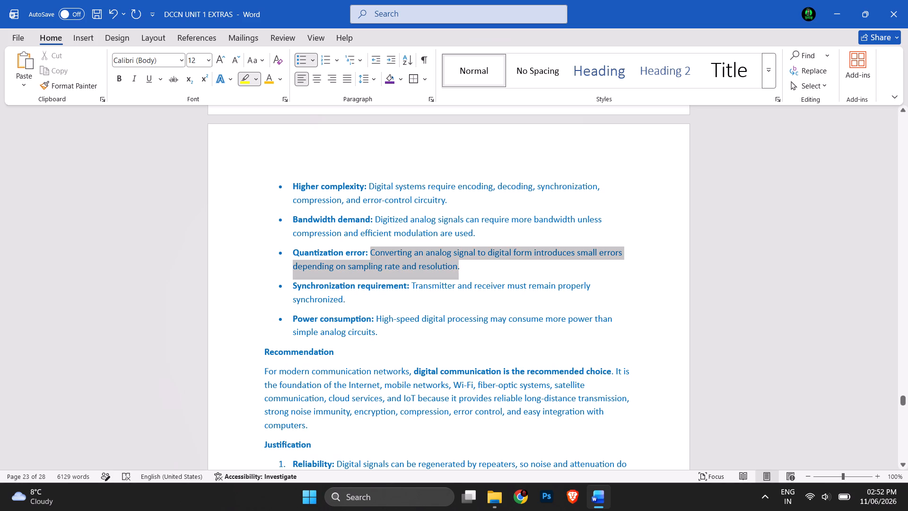
drag(460, 277, 465, 277)
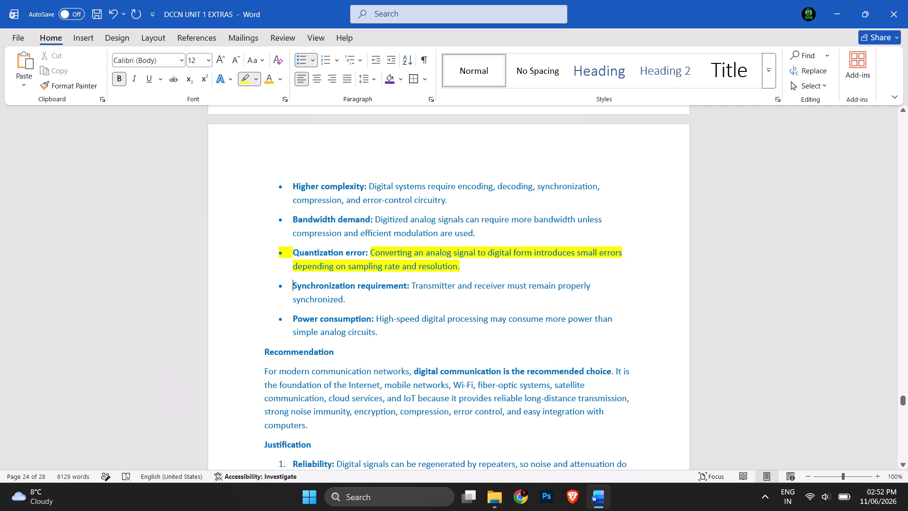
drag(513, 222, 575, 219)
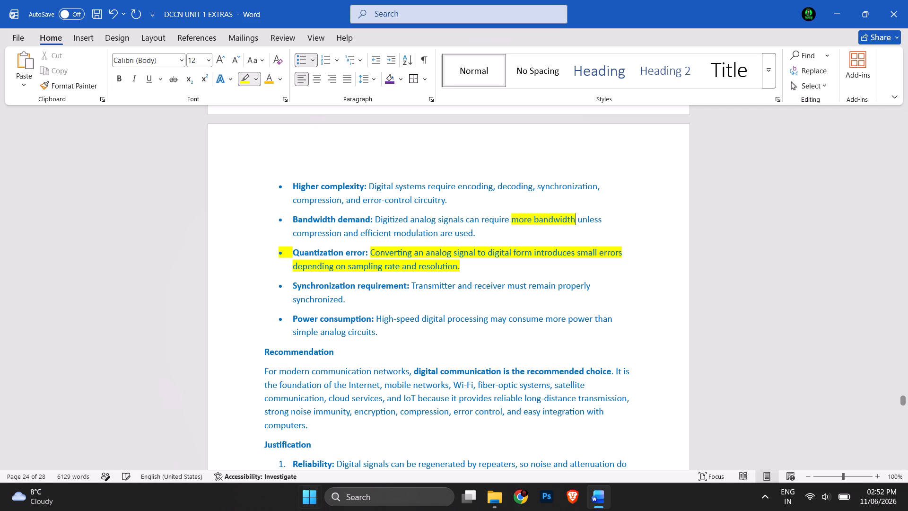
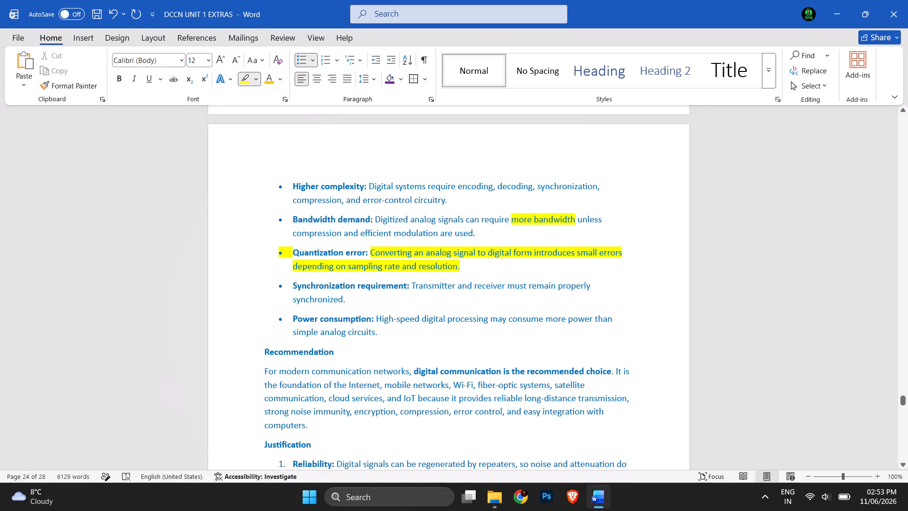
Under Disadvantages of Digital Systems, highlight "consume more power than" in the Power consumption bullet in yellow.
drag(509, 315, 608, 316)
In the Justification list, highlight the Scalability explanation from "Digital networks can support millions" through "packet switching" in yellow.
scroll(435, 363, left, 1)
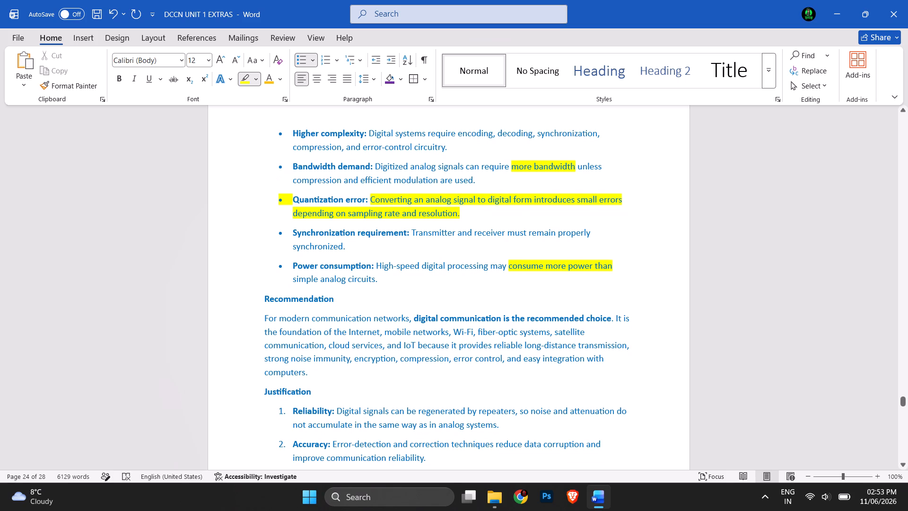
scroll(435, 363, left, 2)
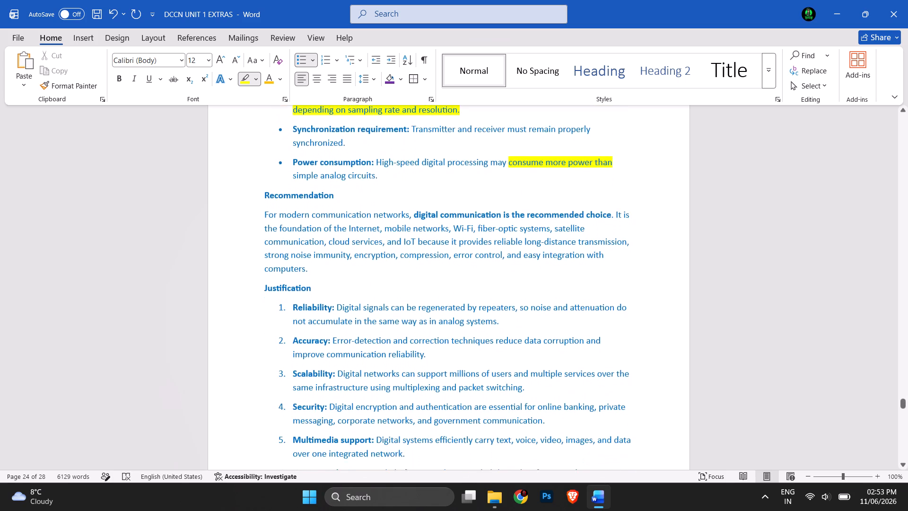
scroll(435, 363, left, 1)
scroll(435, 363, down, 1)
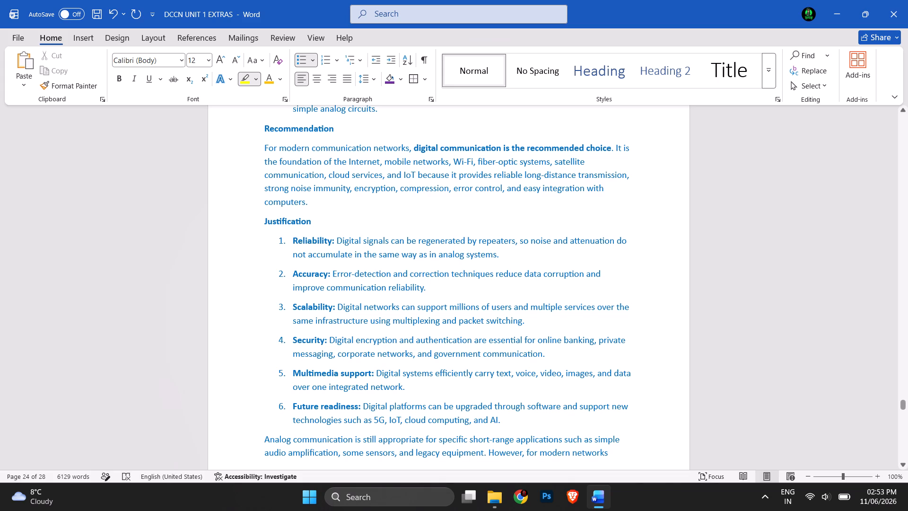
drag(341, 306, 517, 323)
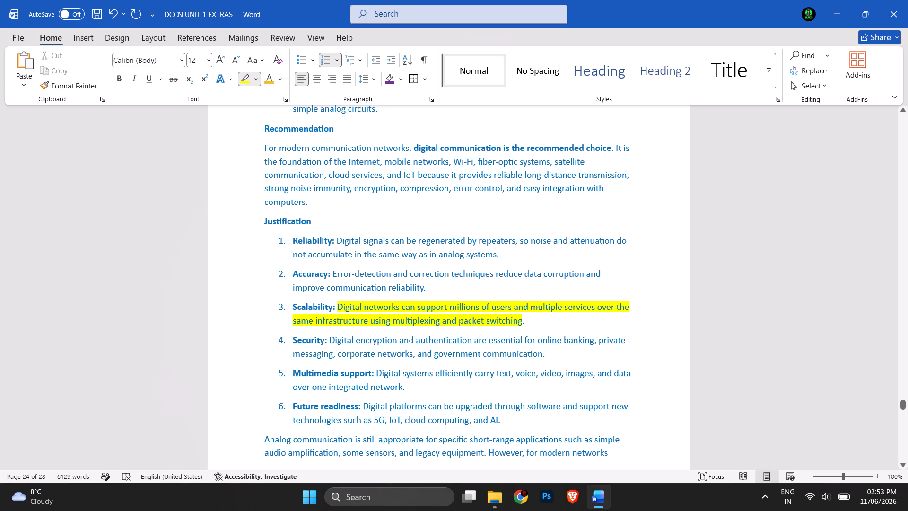
Review the rest of the document, from the Justification list through the Q-10 Nyquist and Shannon theorem comparison to the end.
scroll(433, 255, down, 2)
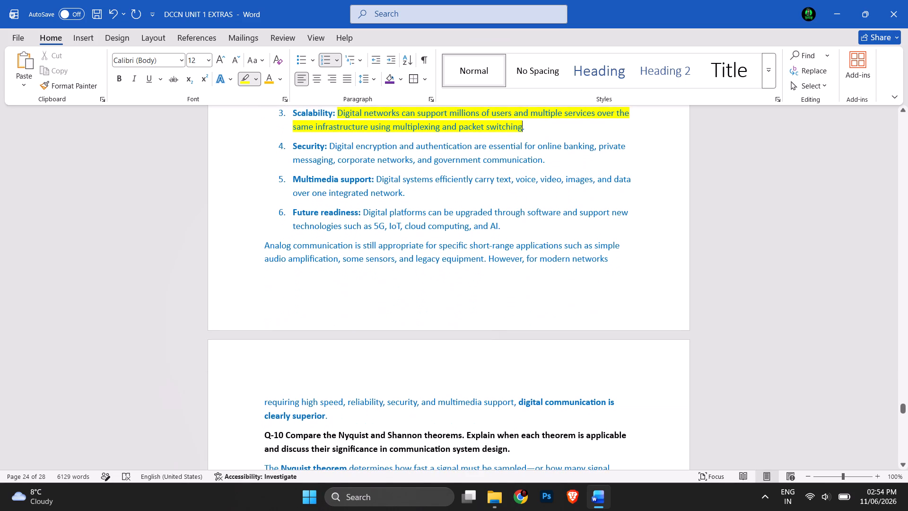
scroll(433, 255, down, 1)
scroll(433, 255, up, 1)
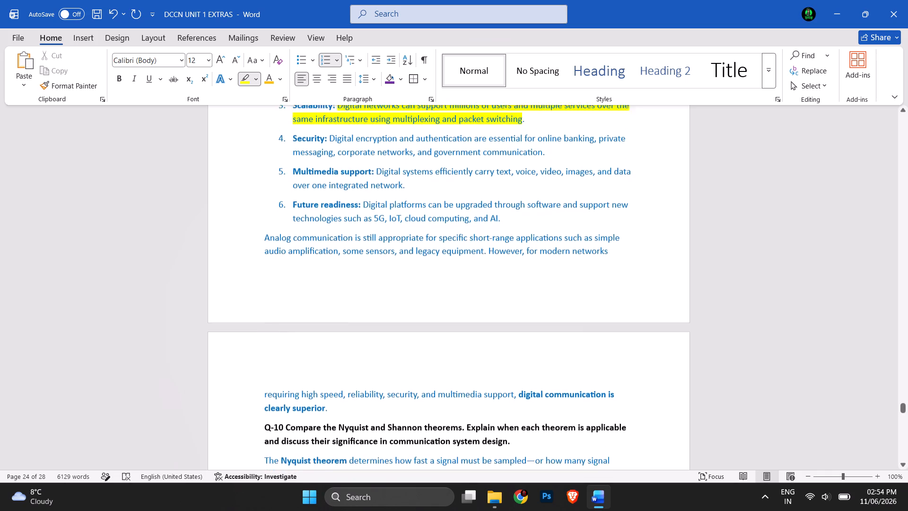
scroll(433, 255, up, 1)
scroll(433, 255, down, 7)
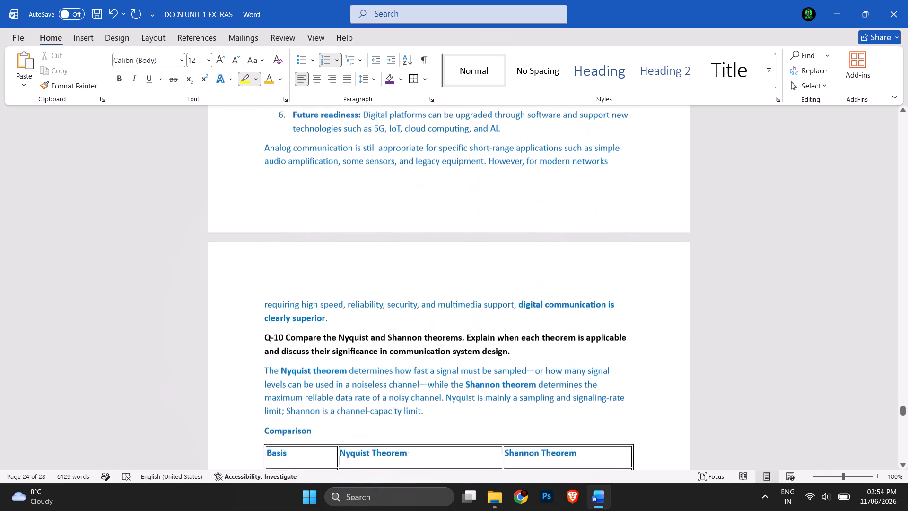
scroll(433, 255, down, 8)
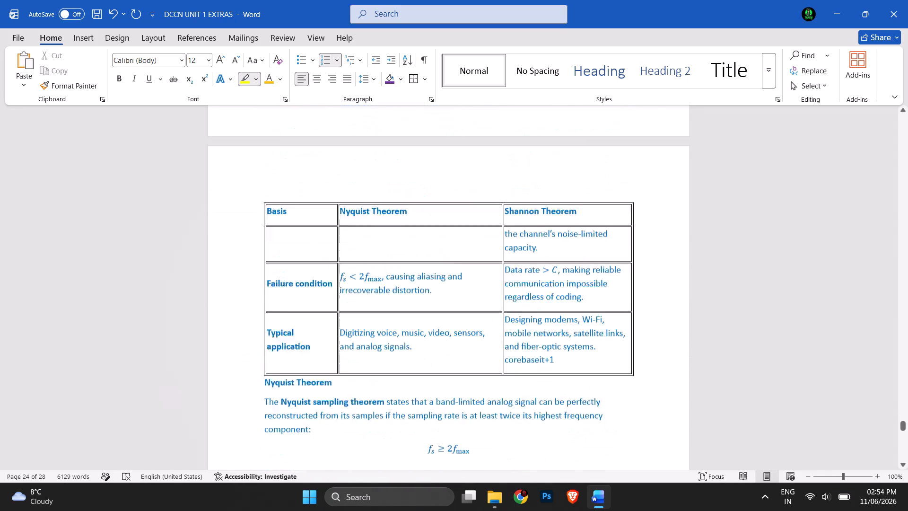
scroll(433, 255, down, 8)
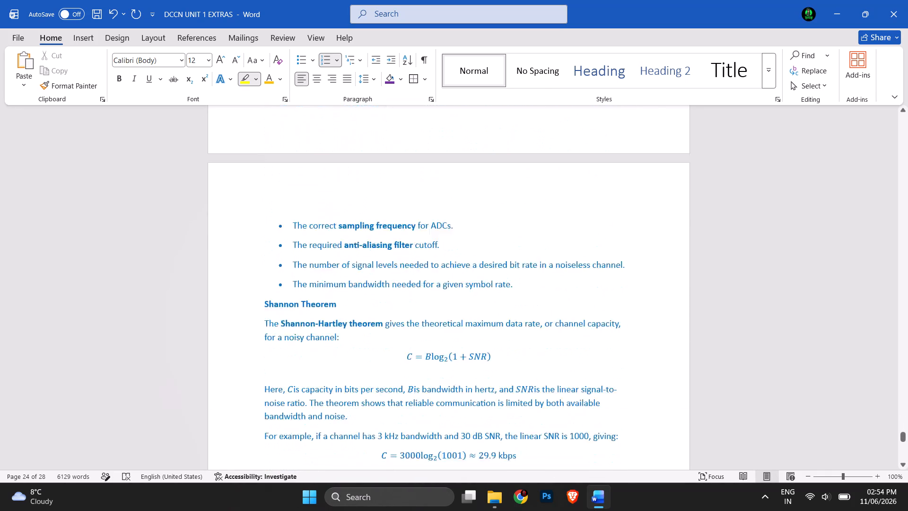
scroll(433, 255, down, 8)
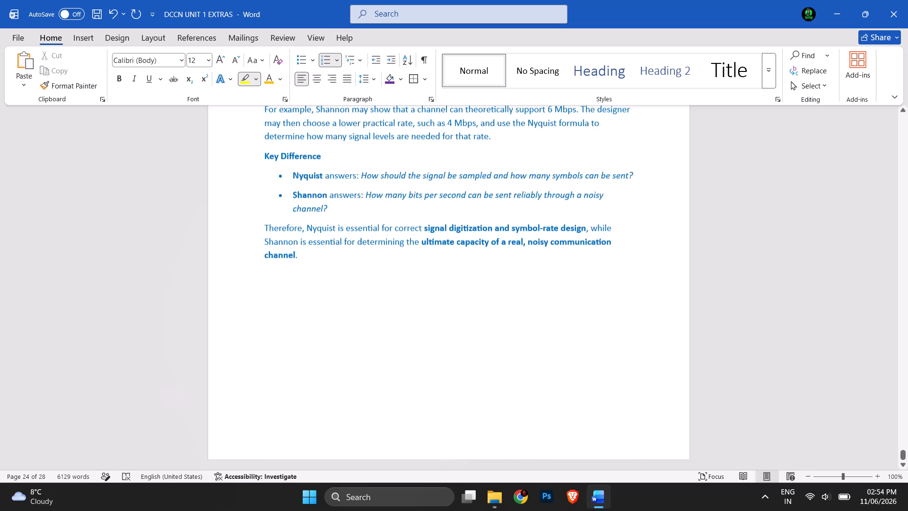
scroll(433, 255, up, 10)
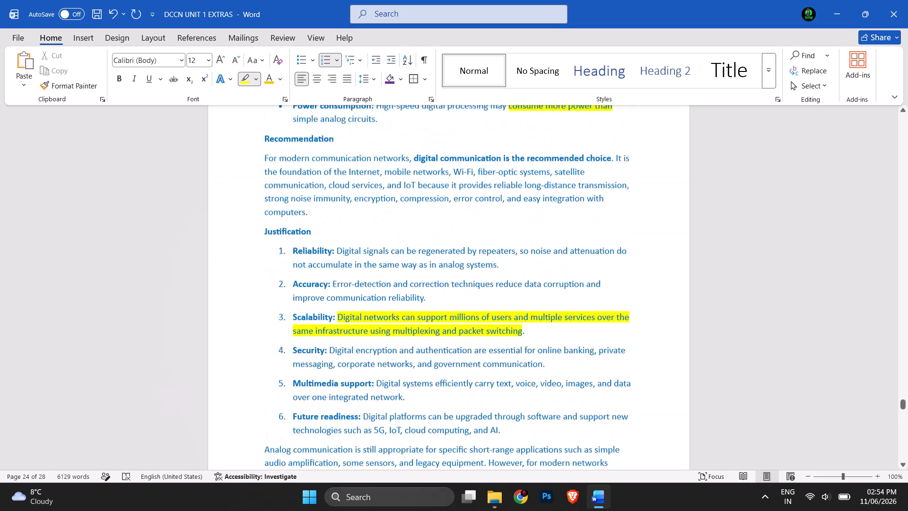
scroll(433, 255, up, 2)
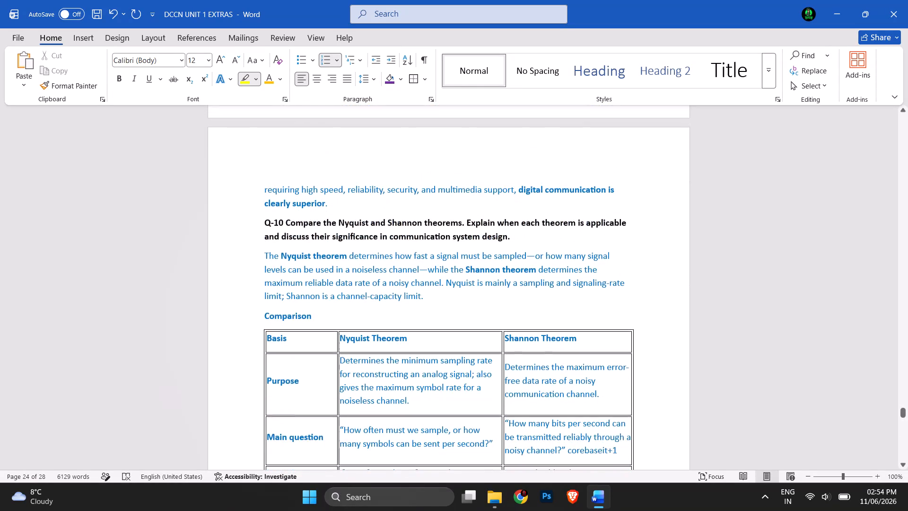
scroll(433, 255, up, 2)
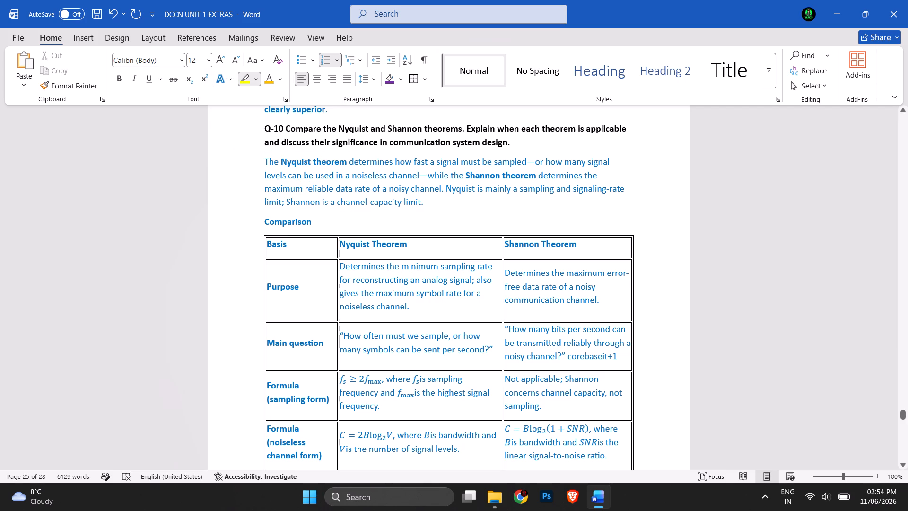
click(382, 169)
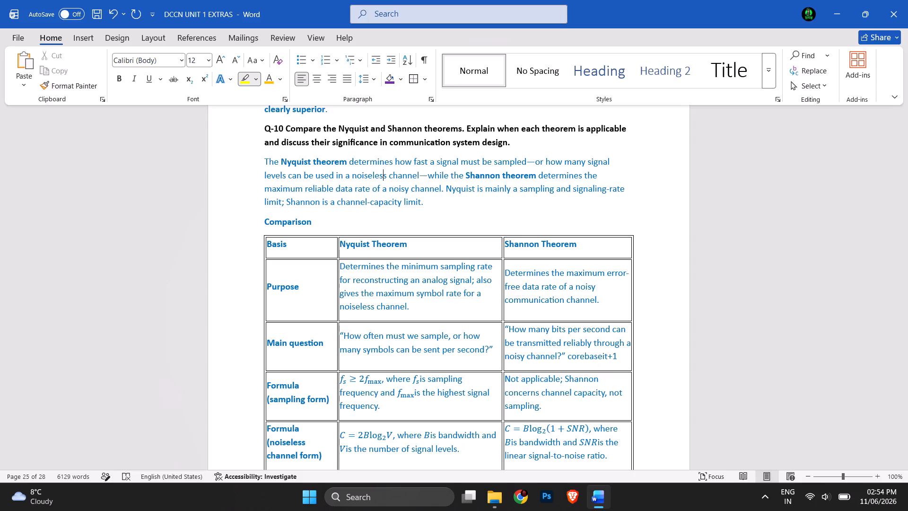
Check the Windows Update page in Windows Settings, then return to the Word document.
key(super+i)
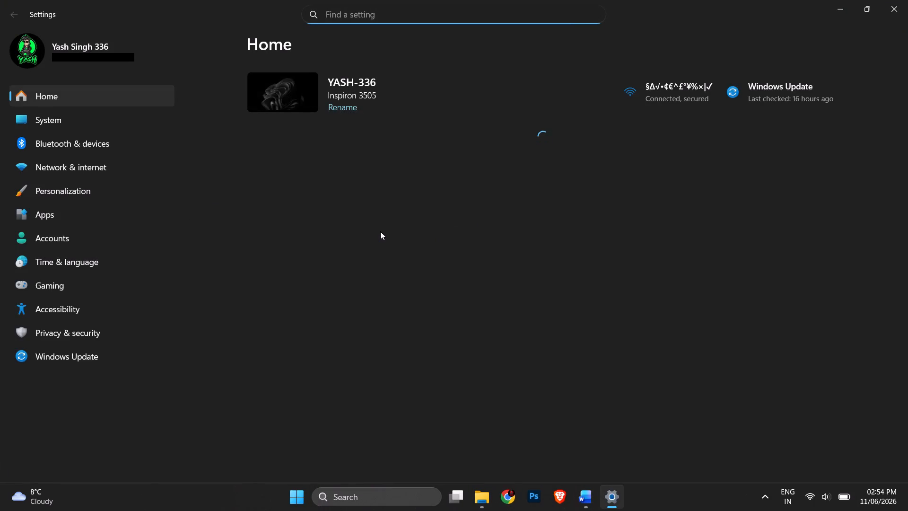
click(37, 362)
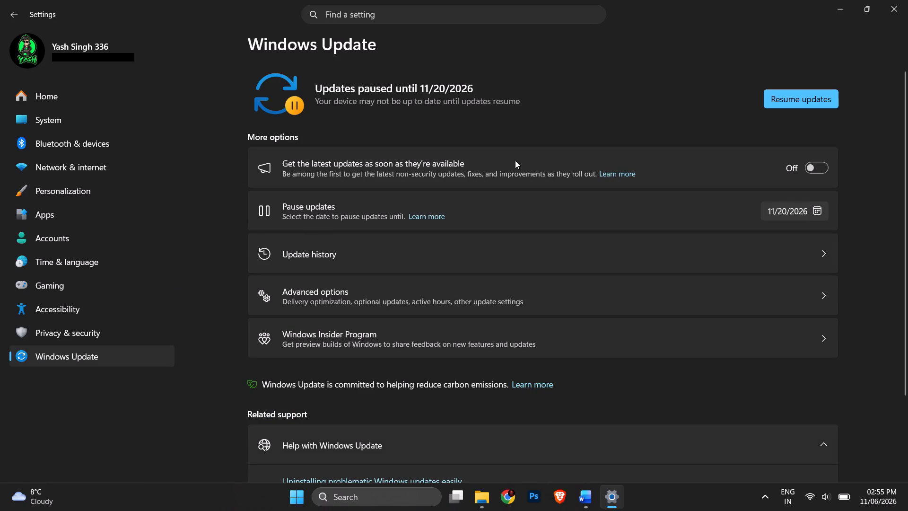
click(907, 0)
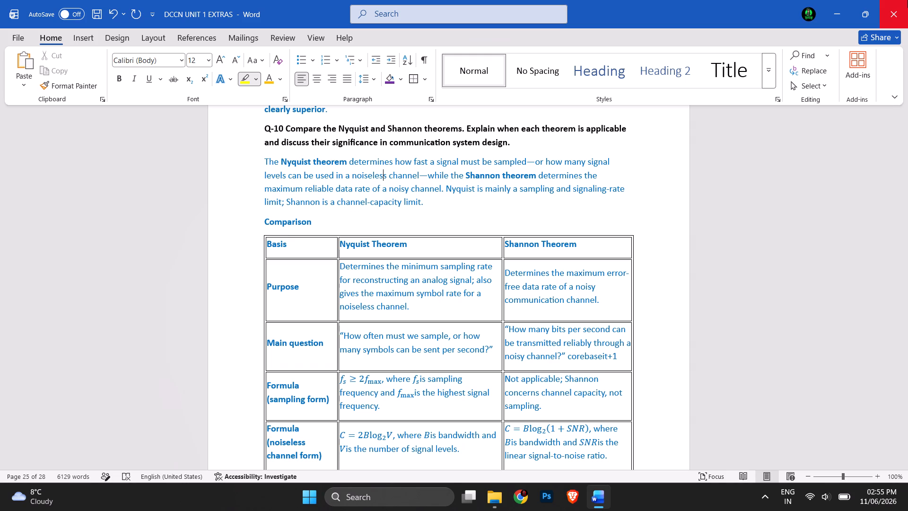
Show the hidden system tray icons.
click(759, 504)
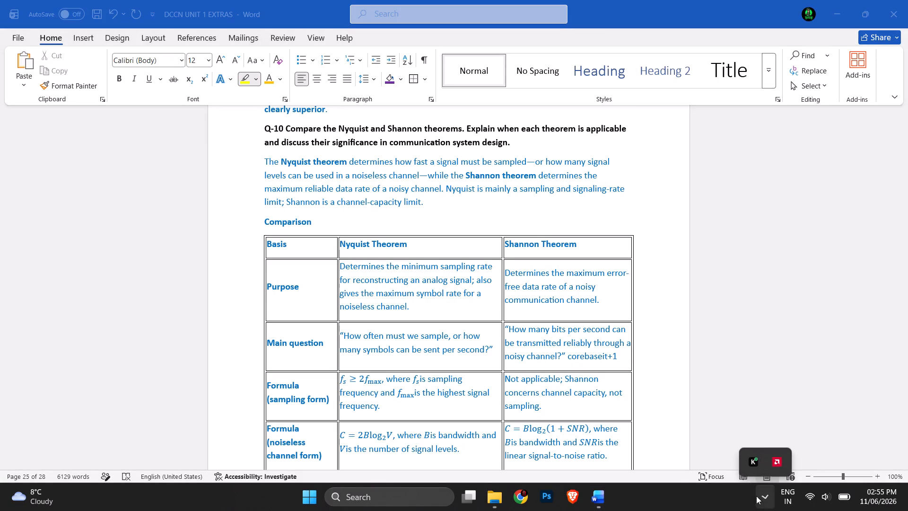
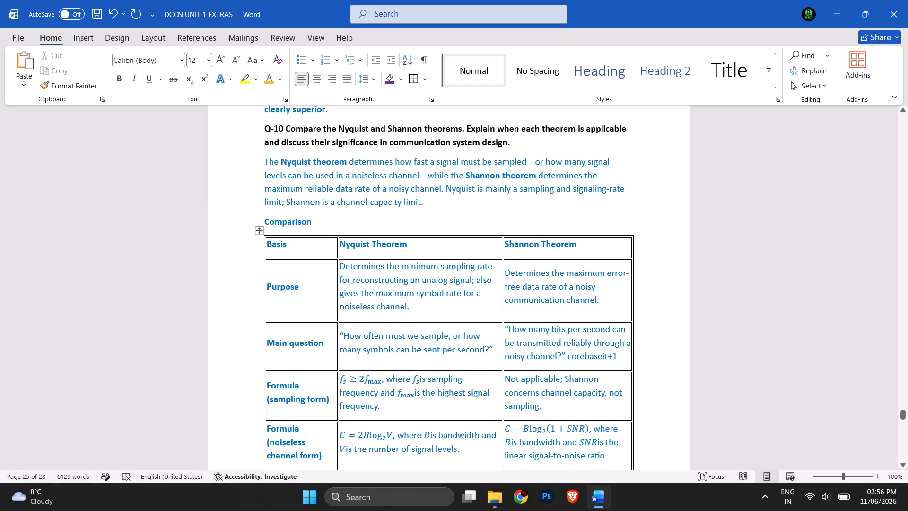
Examine the Q-10 Nyquist and Shannon theorem comparison table from the Basis header through the Main problem avoided row.
click(266, 159)
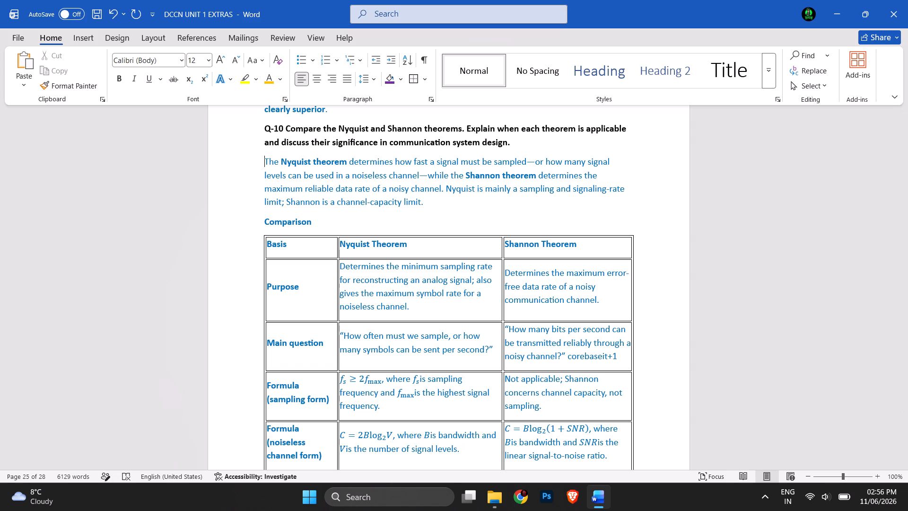
scroll(266, 159, down, 2)
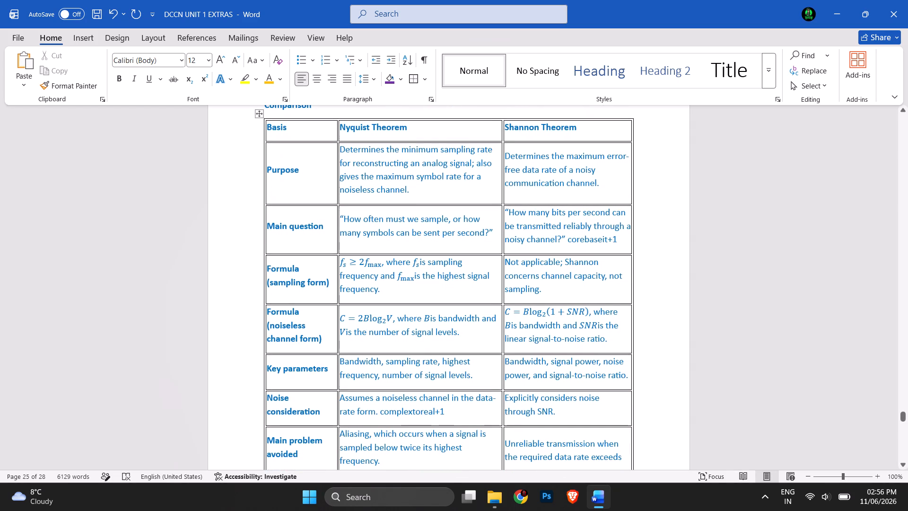
scroll(266, 159, down, 1)
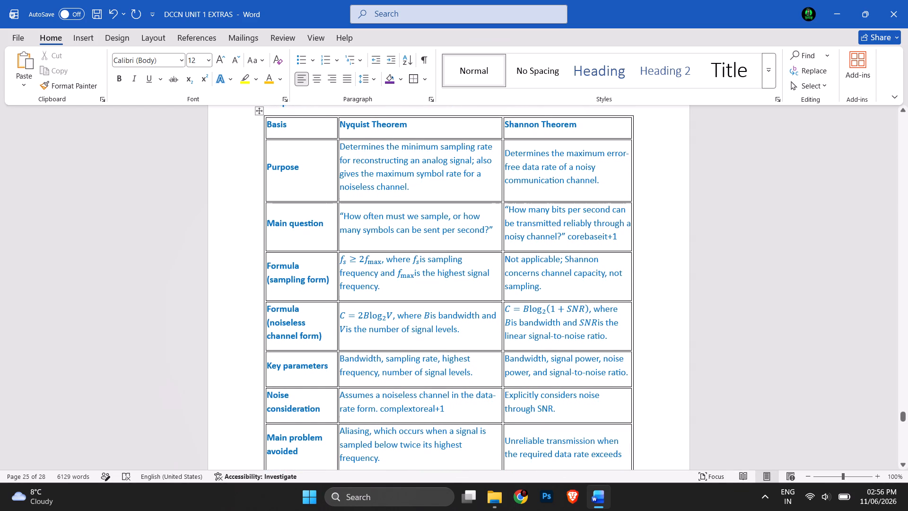
scroll(266, 159, down, 2)
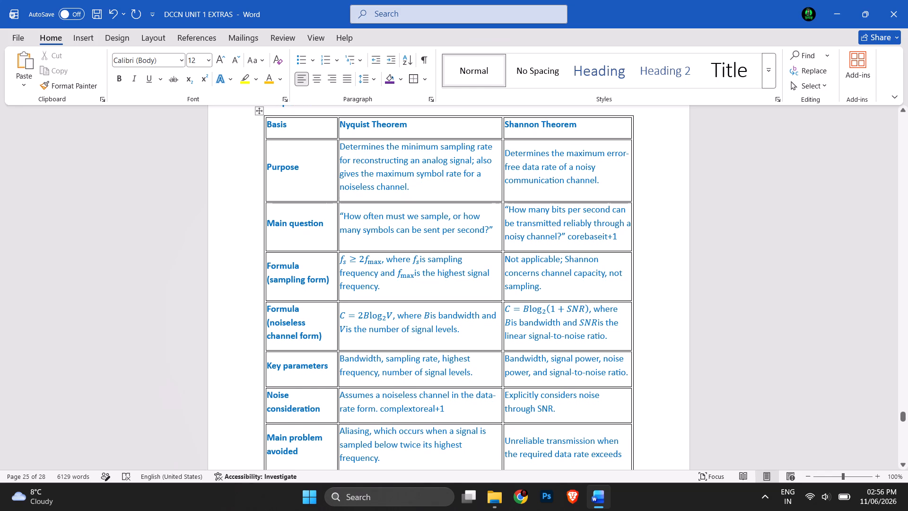
scroll(266, 159, down, 4)
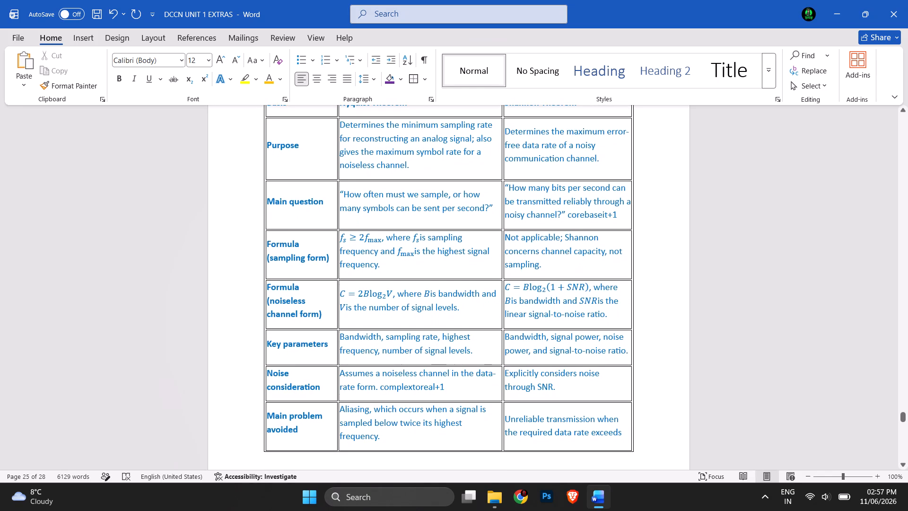
scroll(266, 159, down, 1)
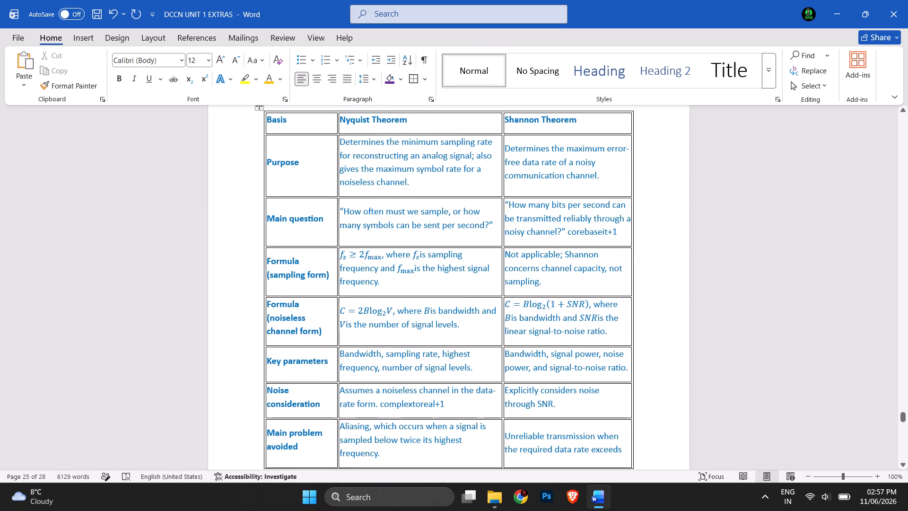
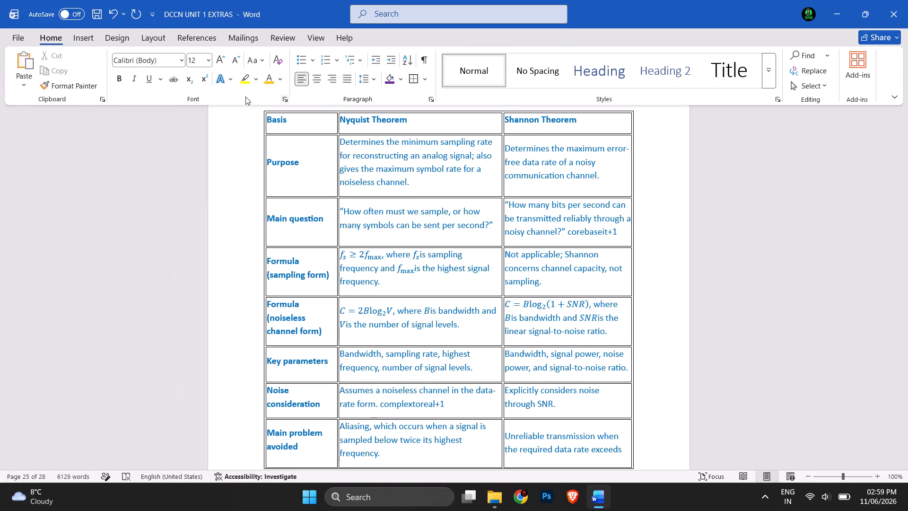
Highlight "minimum sampling rate for reconstructing an analog signal" and "maximum symbol rate for a noiseless channel." in yellow in the Nyquist Purpose cell.
click(243, 79)
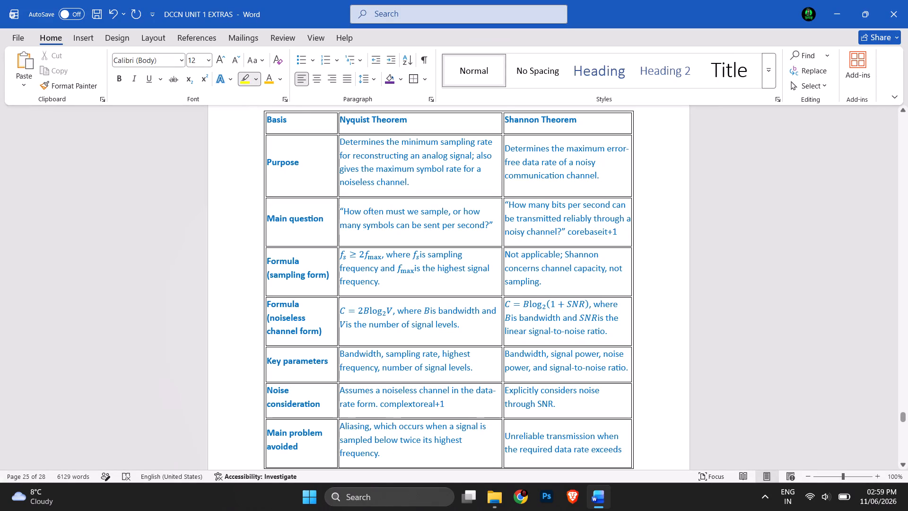
drag(402, 142, 464, 157)
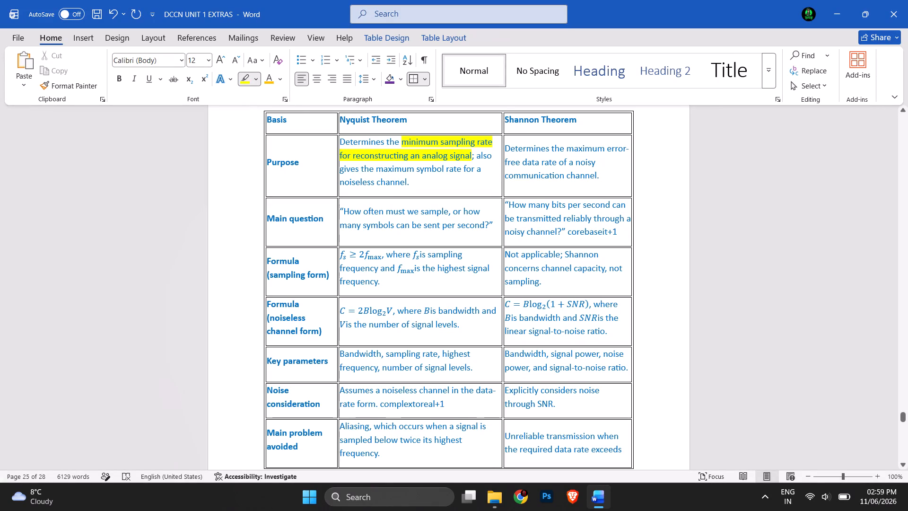
drag(375, 173, 410, 185)
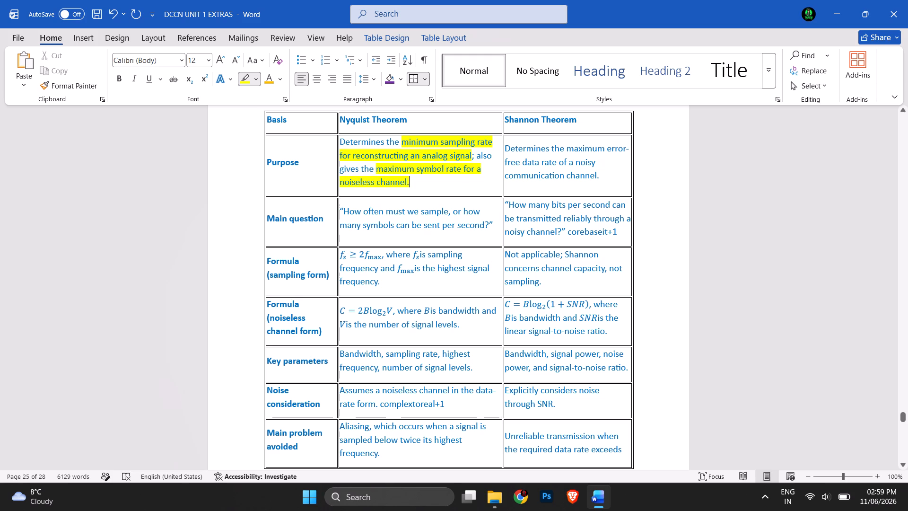
In the Shannon column, highlight "maximum error-free data rate of a noisy" and "many bits per second can be transmitted reliably through a noisy channel" in yellow.
drag(567, 153, 575, 156)
drag(575, 156, 589, 161)
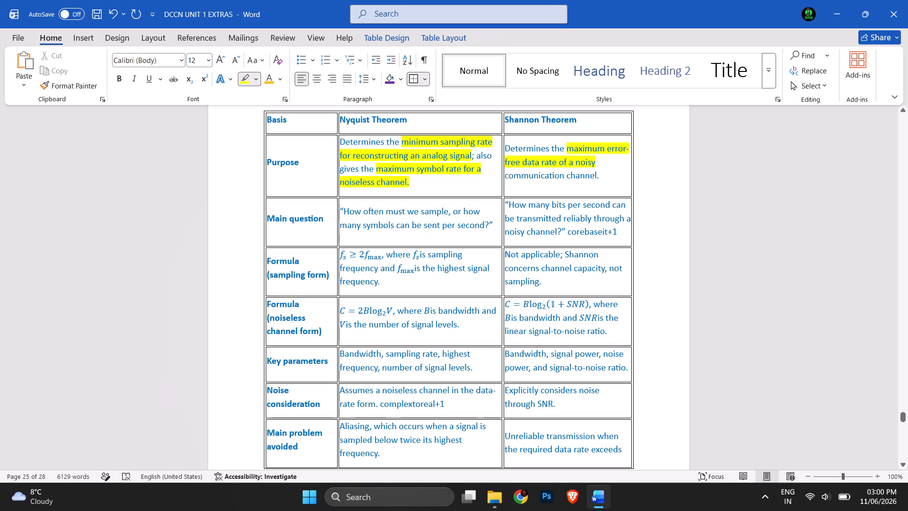
drag(531, 209, 554, 231)
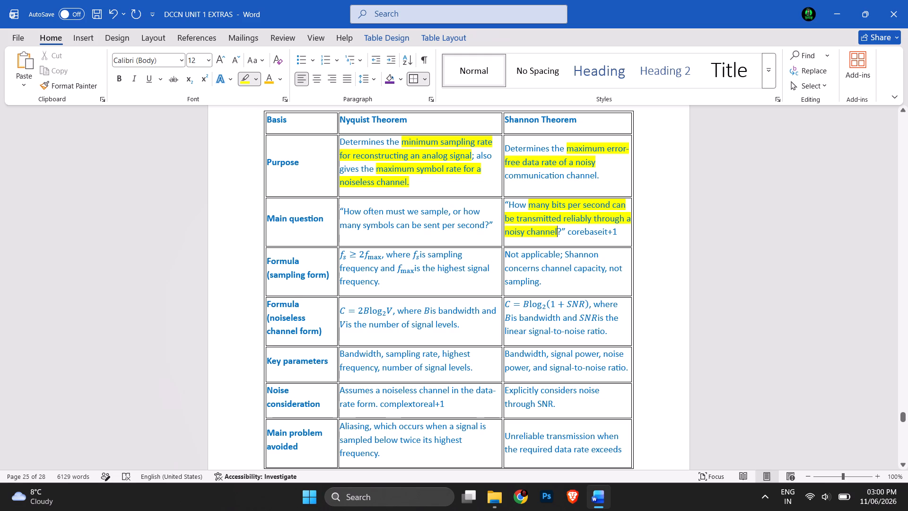
Delete the stray citation text "corebaseit+1" from the Shannon cell of the Main question row.
click(589, 234)
key(Delete)
key(Delete)
key(Delete)
key(Delete)
key(Delete)
key(BackSpace)
key(Delete)
key(BackSpace)
key(BackSpace)
key(BackSpace)
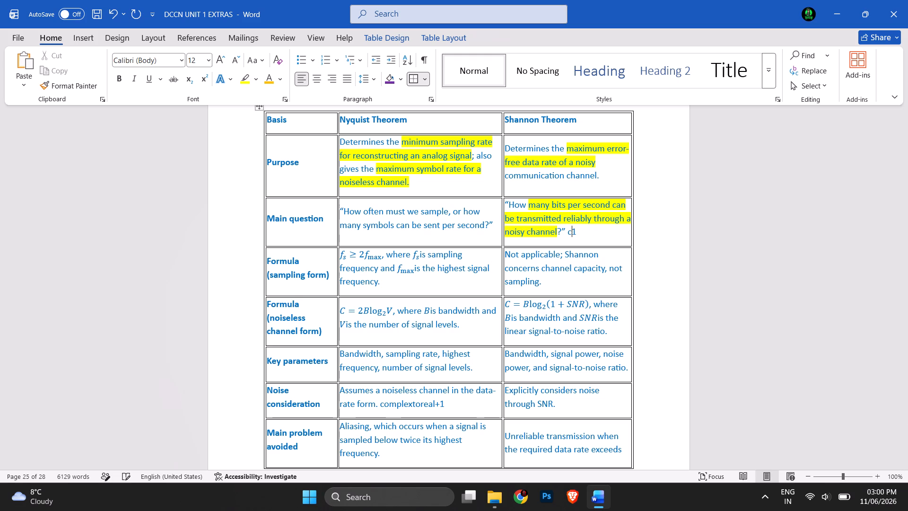
key(Delete)
key(BackSpace)
Highlight the whole Nyquist question about how often to sample in yellow in the Main question row.
click(245, 79)
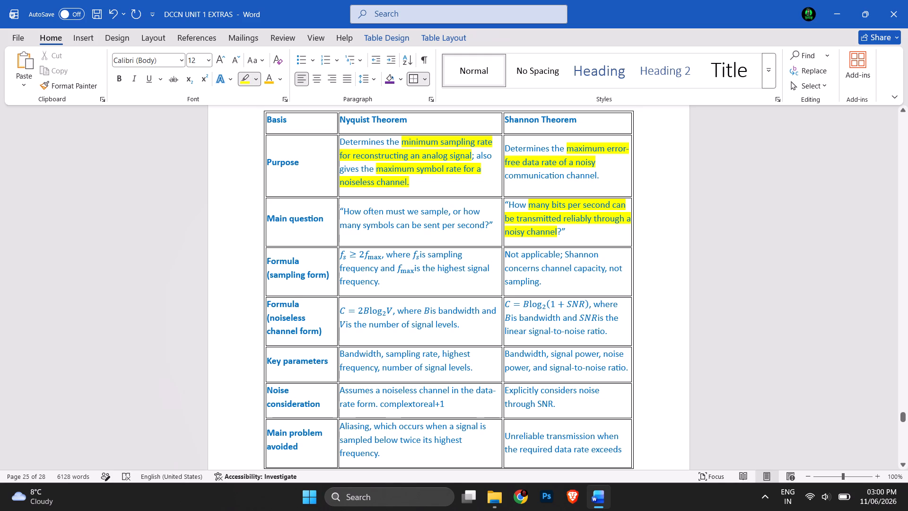
click(339, 224)
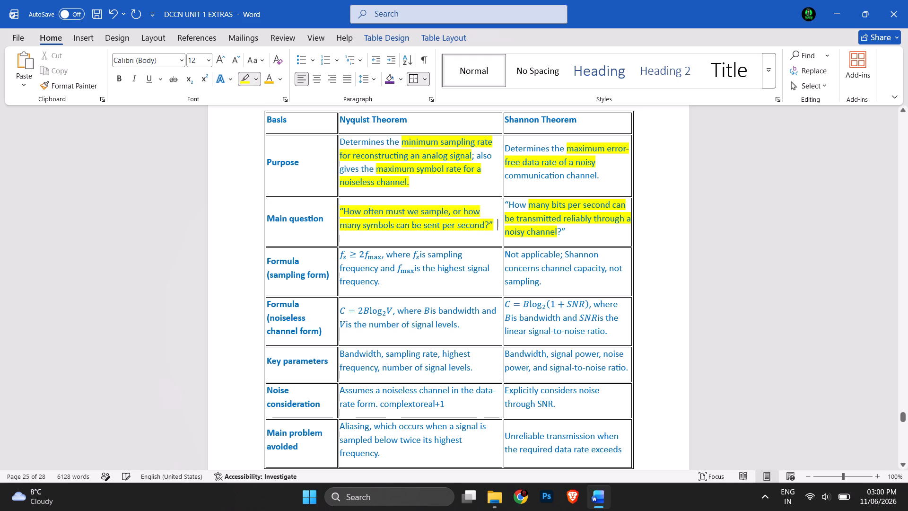
Highlight "concerns channel capacity" and "not sampling." in yellow in the Shannon cell of the Formula (sampling form) row.
scroll(371, 273, down, 2)
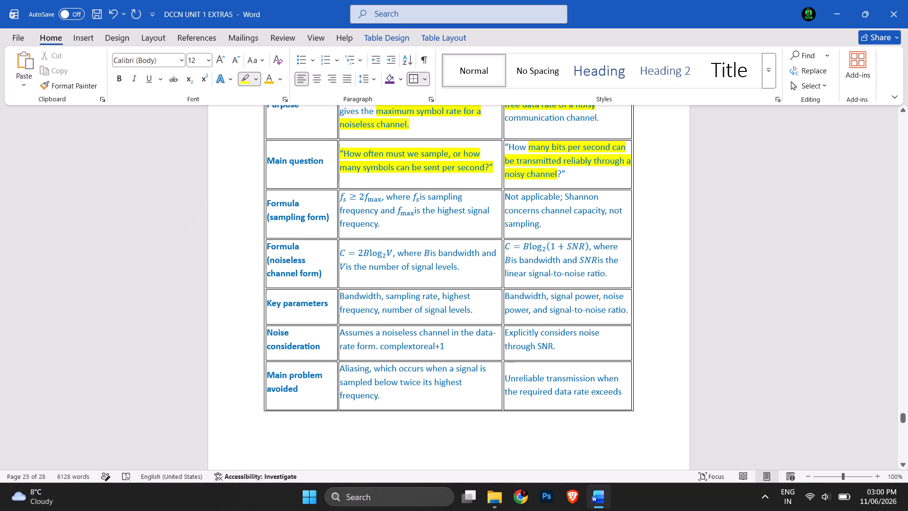
scroll(371, 273, down, 3)
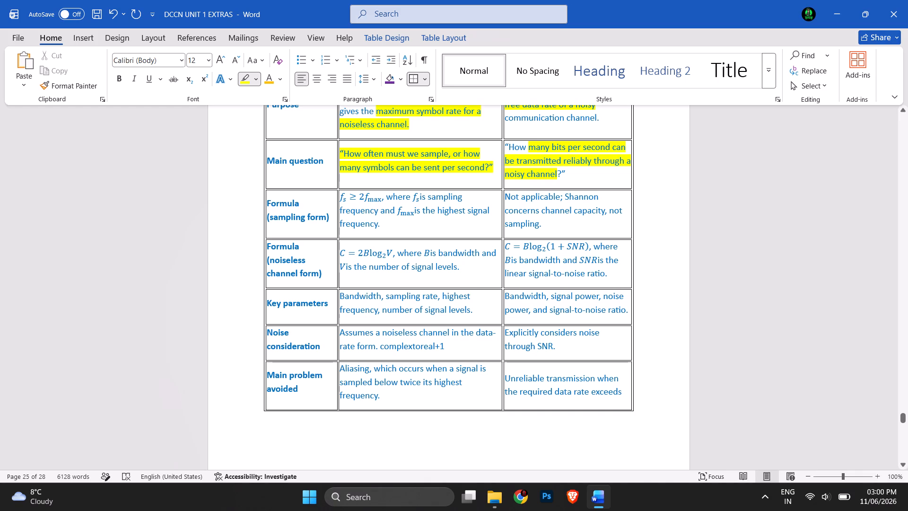
drag(505, 211, 599, 217)
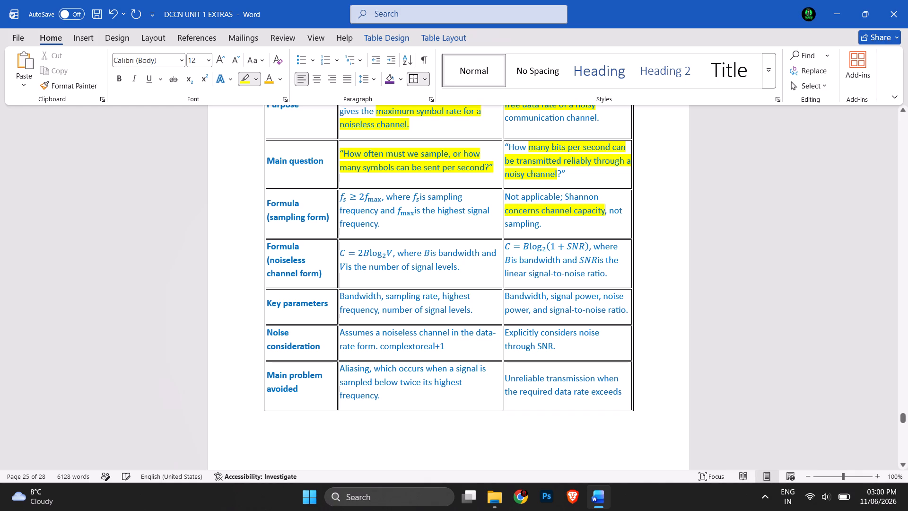
drag(611, 211, 616, 221)
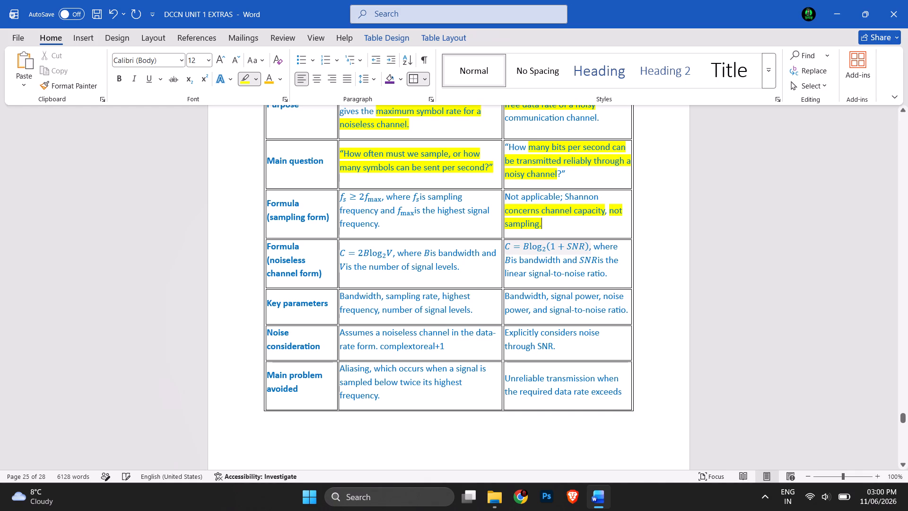
Examine the comparison table's rows from the channel formulas through Main problem avoided.
scroll(569, 247, down, 2)
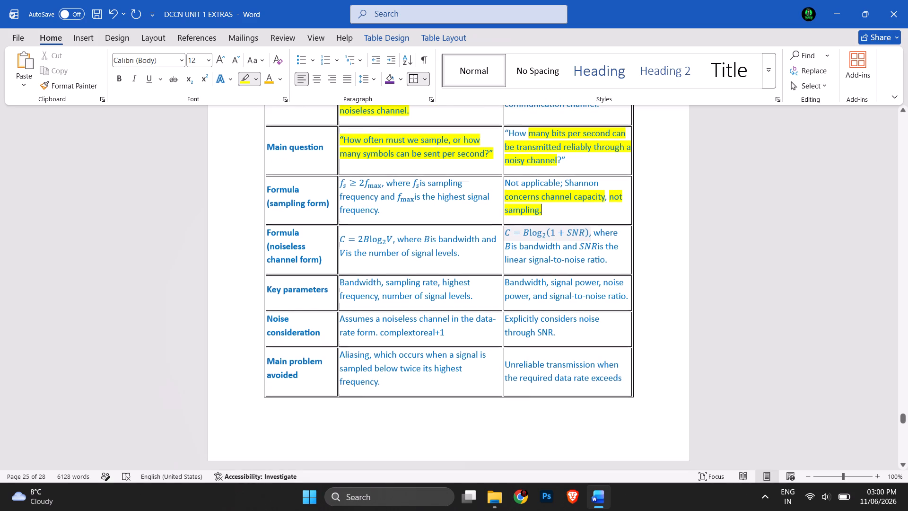
scroll(569, 247, down, 2)
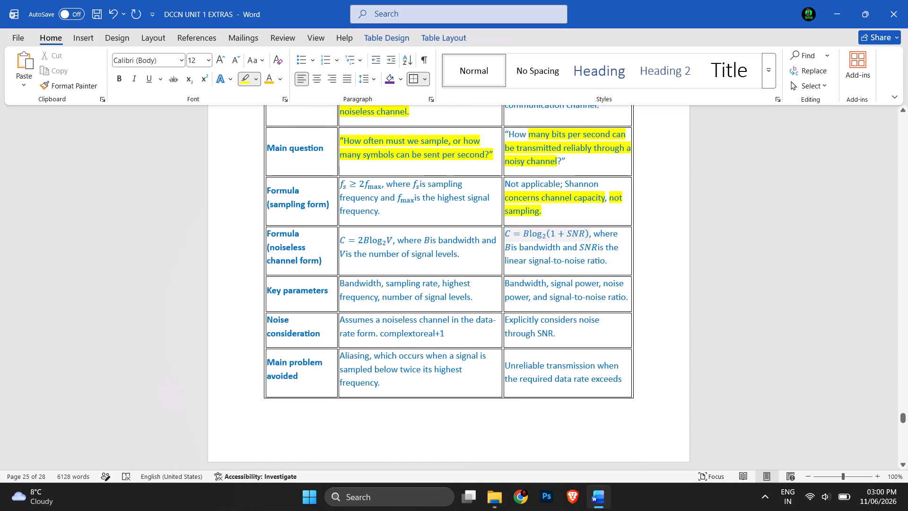
scroll(569, 247, down, 5)
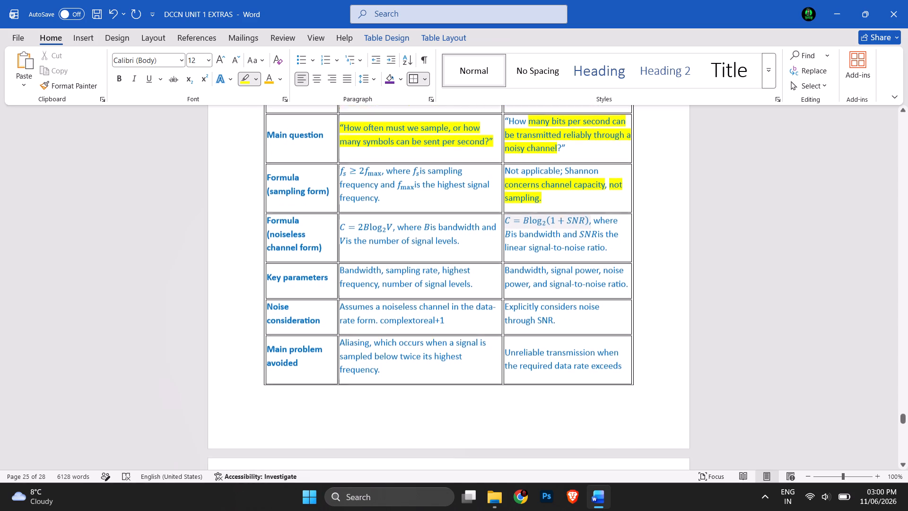
scroll(569, 247, down, 2)
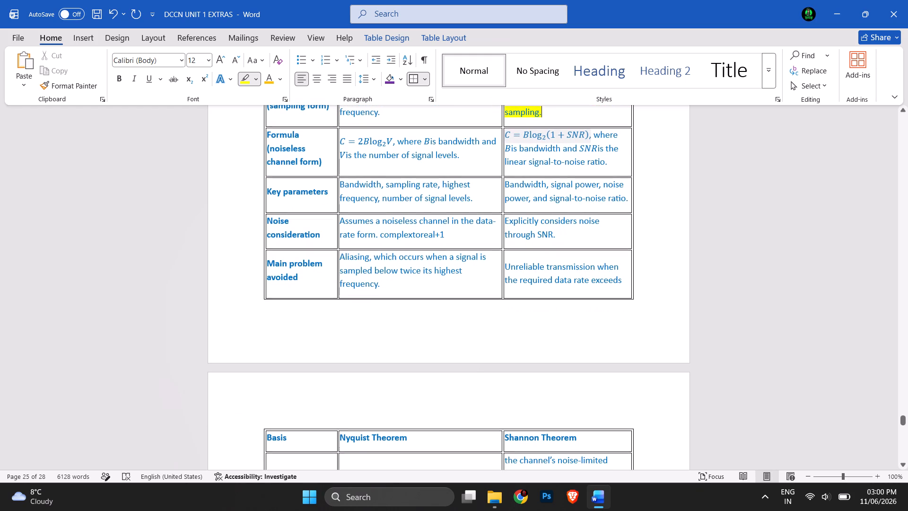
scroll(569, 247, down, 3)
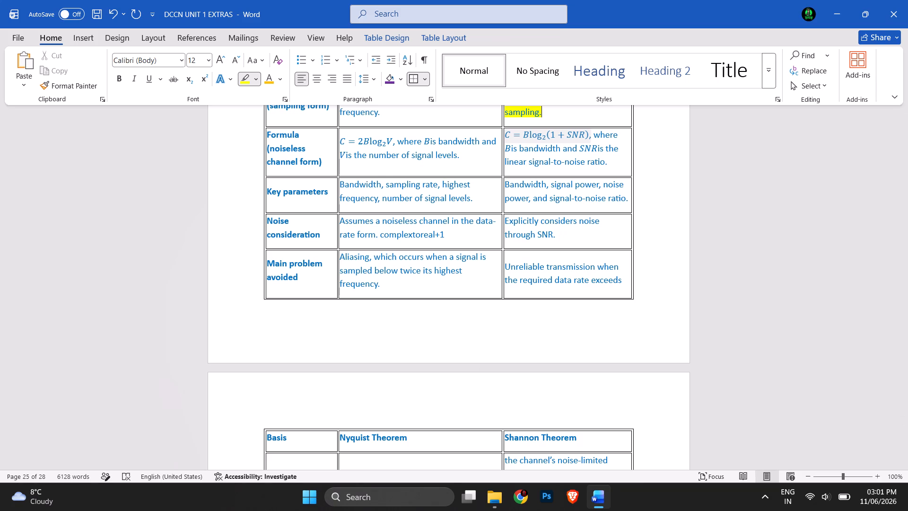
scroll(569, 247, down, 1)
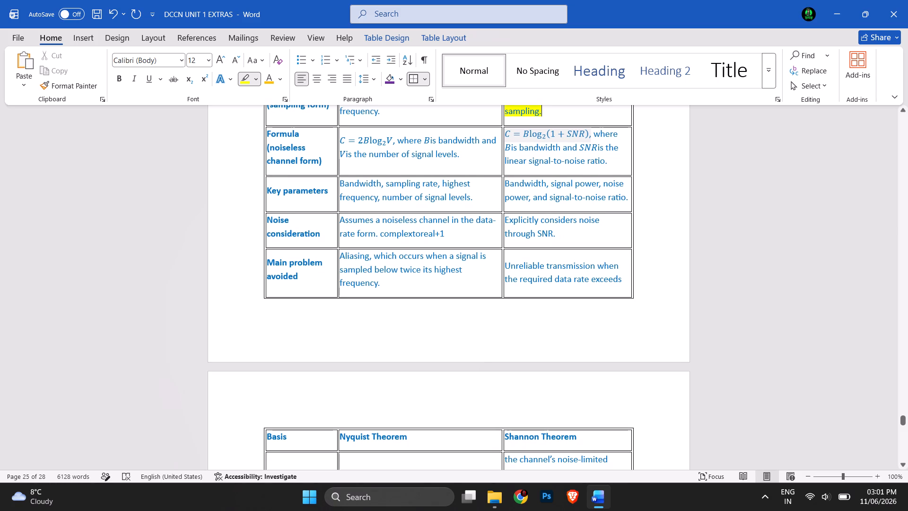
scroll(569, 247, down, 1)
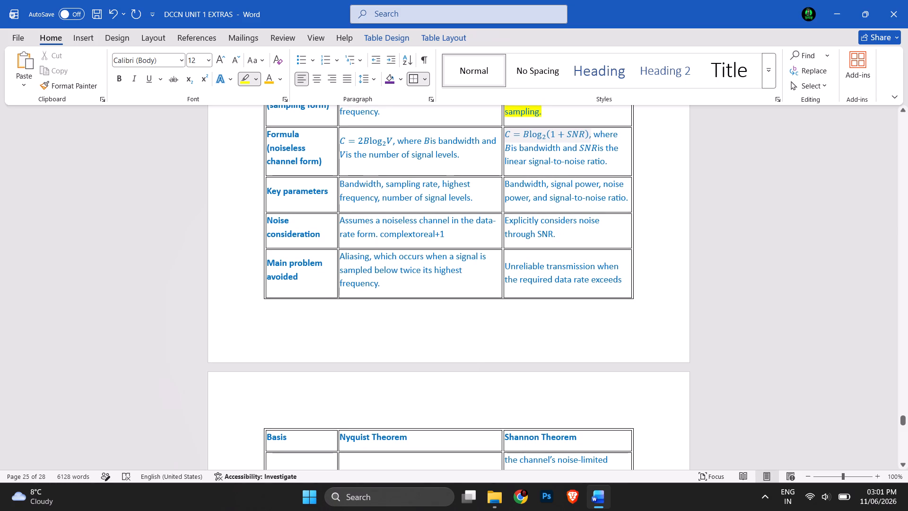
Delete the stray citation text "complextoreal+1" from the Nyquist cell of the Noise consideration row.
click(454, 239)
key(BackSpace)
key(BackSpace)
key(BackSpace)
key(BackSpace)
key(BackSpace)
key(BackSpace)
key(BackSpace)
key(BackSpace)
key(BackSpace)
key(BackSpace)
key(BackSpace)
key(BackSpace)
key(BackSpace)
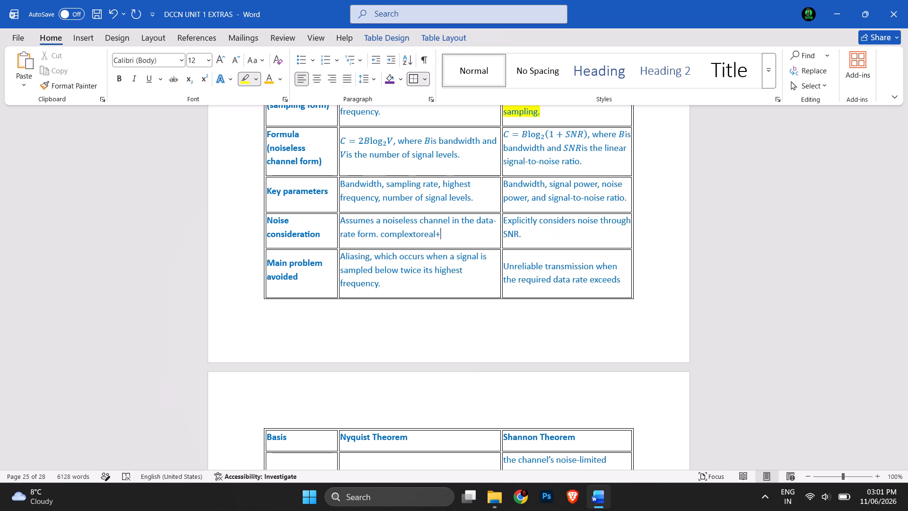
key(BackSpace)
key(BackSpace)
key(BackSpace)
key(BackSpace)
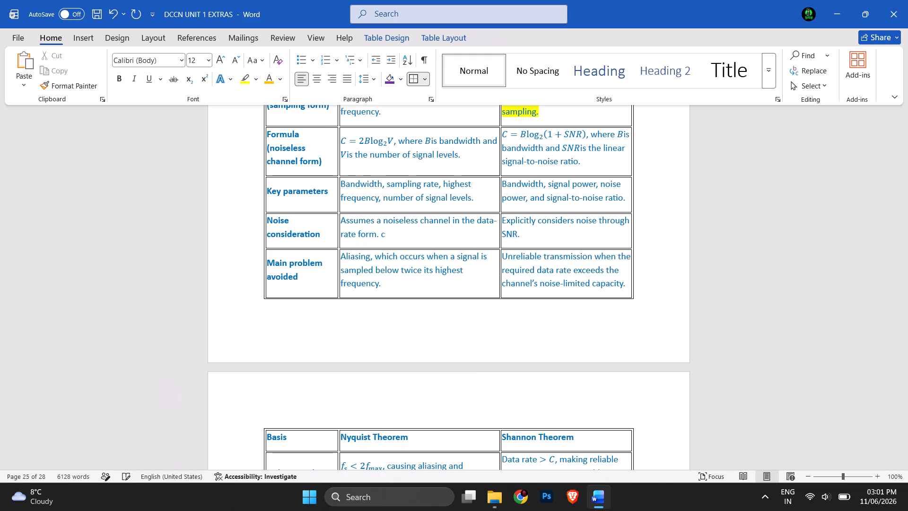
key(BackSpace)
Review the remaining comparison table rows and the Nyquist, Shannon, How They Work Together and Key Difference sections.
scroll(451, 234, down, 1)
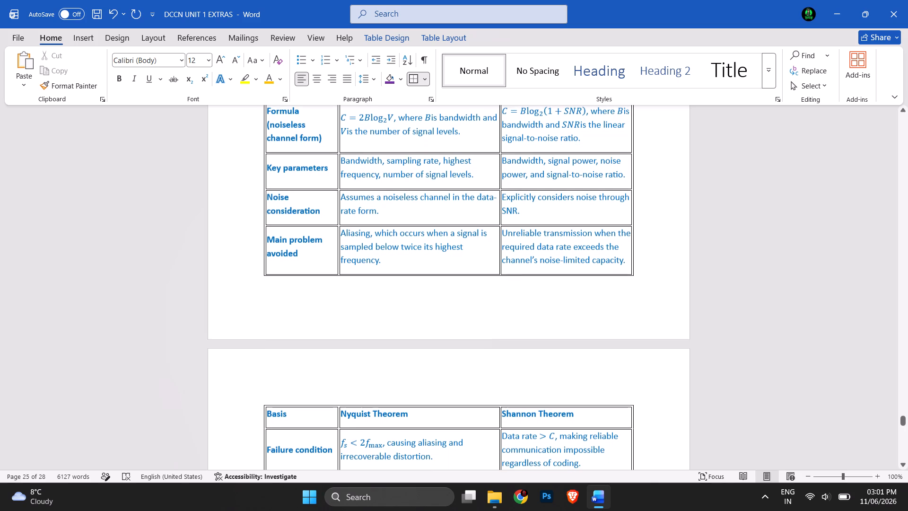
scroll(451, 234, down, 1)
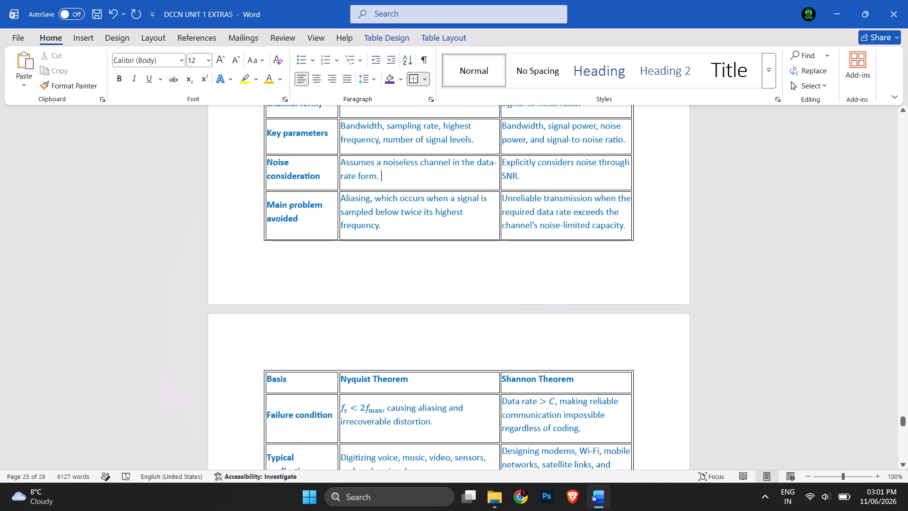
scroll(451, 234, down, 1)
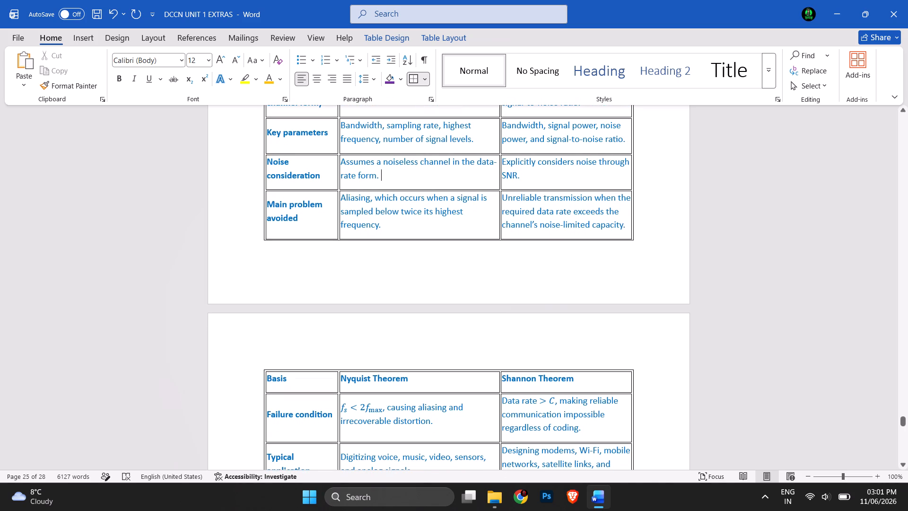
scroll(451, 234, down, 1)
click(245, 77)
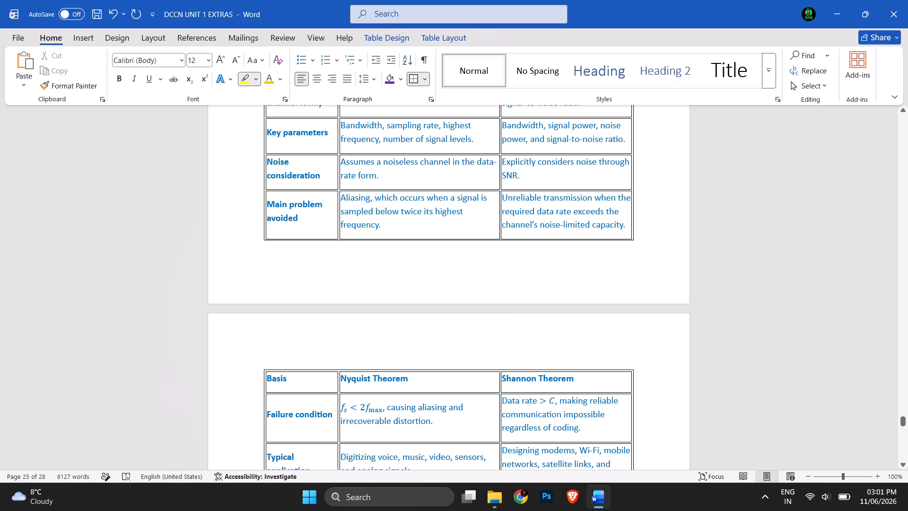
scroll(340, 156, down, 1)
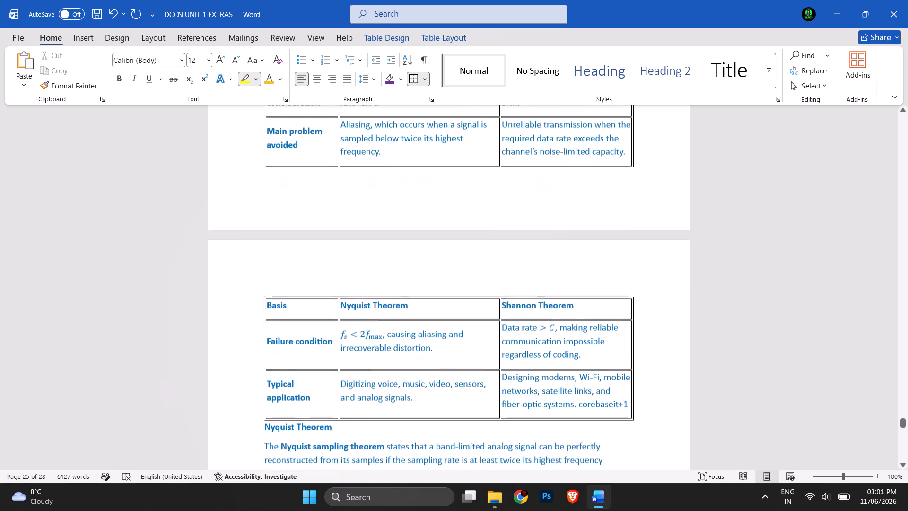
scroll(340, 156, down, 3)
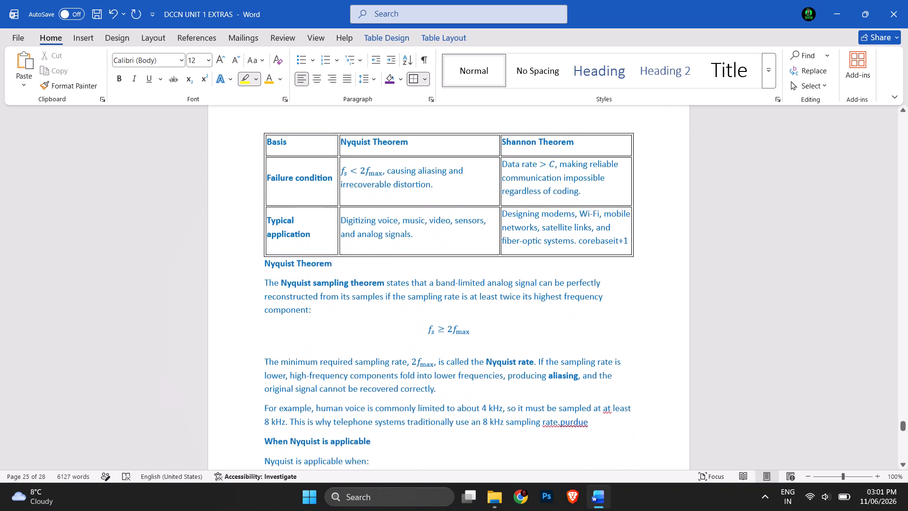
scroll(340, 156, down, 1)
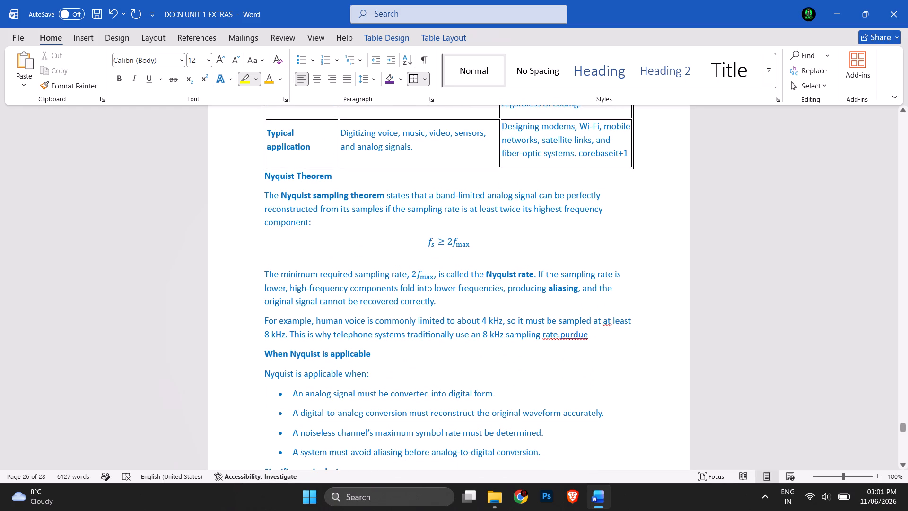
scroll(364, 313, down, 4)
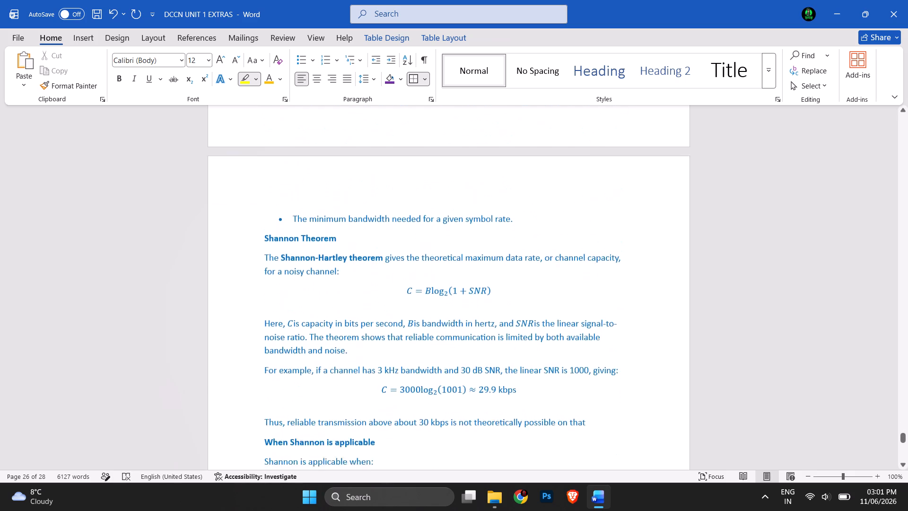
scroll(364, 313, down, 4)
scroll(364, 313, up, 11)
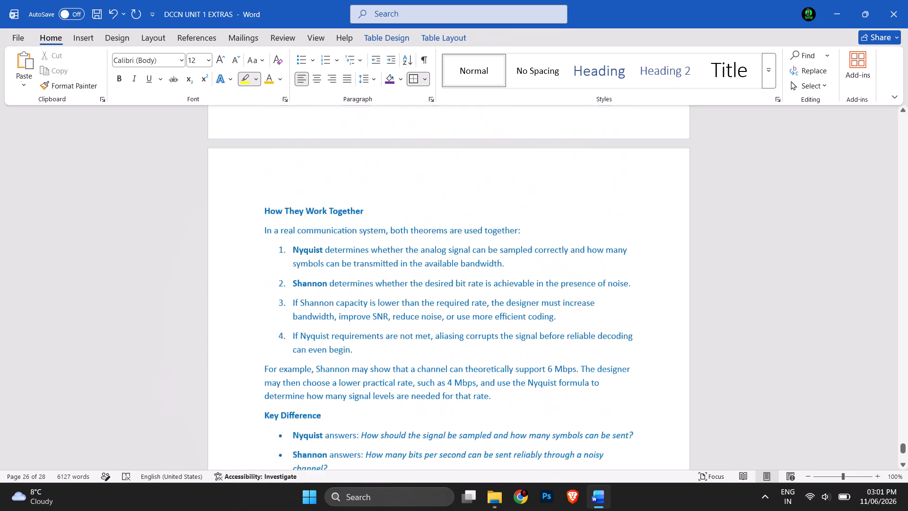
scroll(364, 313, up, 20)
scroll(364, 313, up, 20)
scroll(364, 313, up, 10)
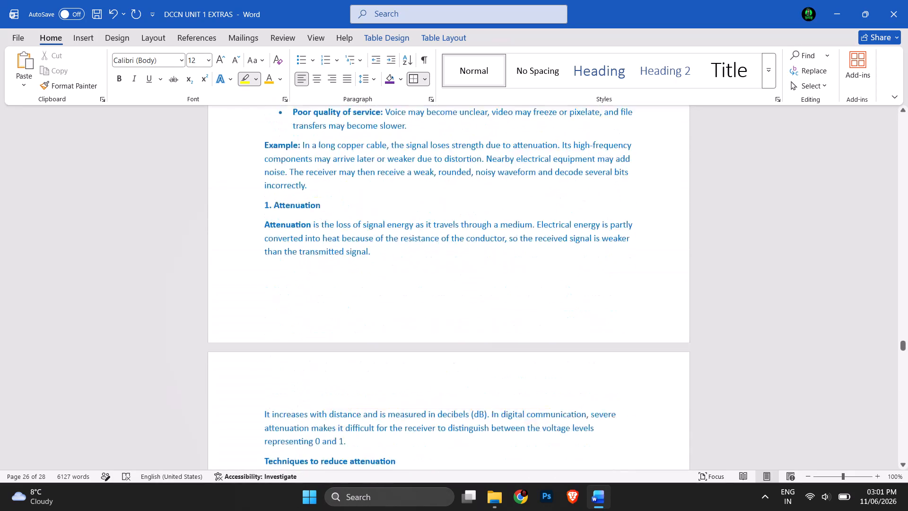
scroll(364, 313, up, 20)
scroll(364, 313, up, 13)
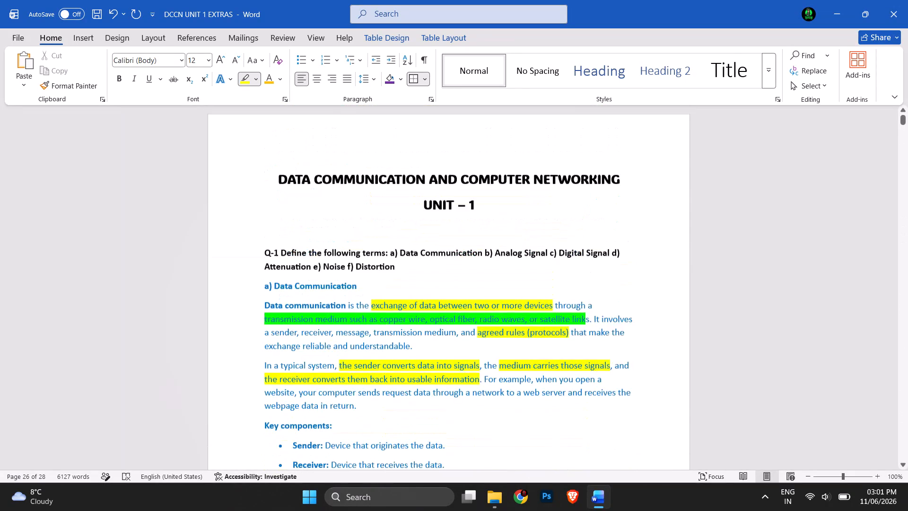
Save the DCCN UNIT 1 EXTRAS document.
key(ctrl+s)
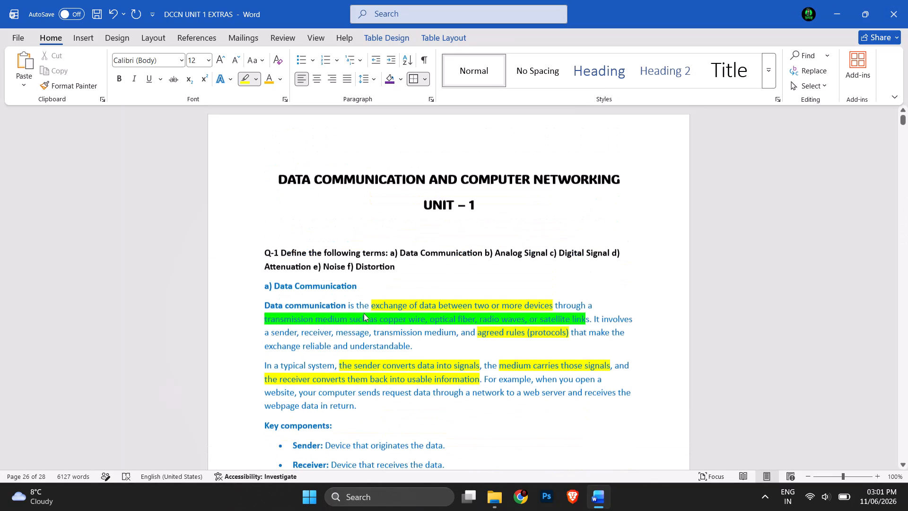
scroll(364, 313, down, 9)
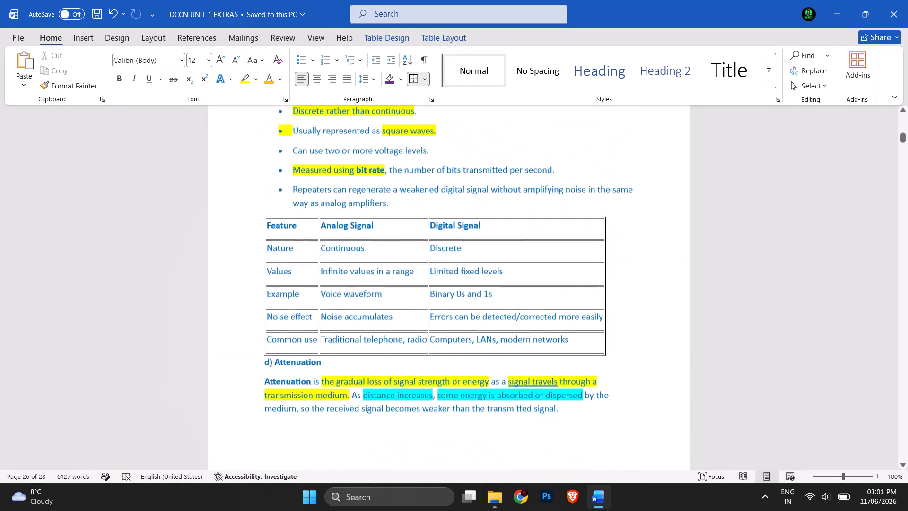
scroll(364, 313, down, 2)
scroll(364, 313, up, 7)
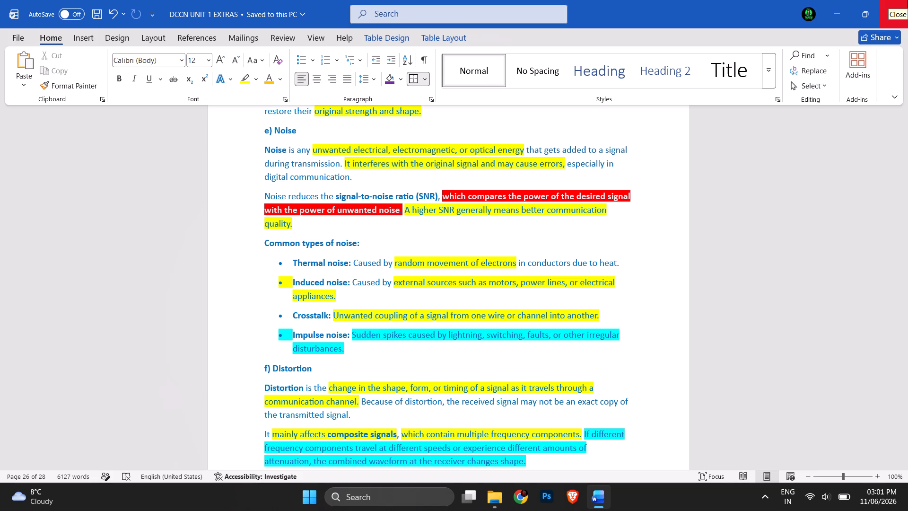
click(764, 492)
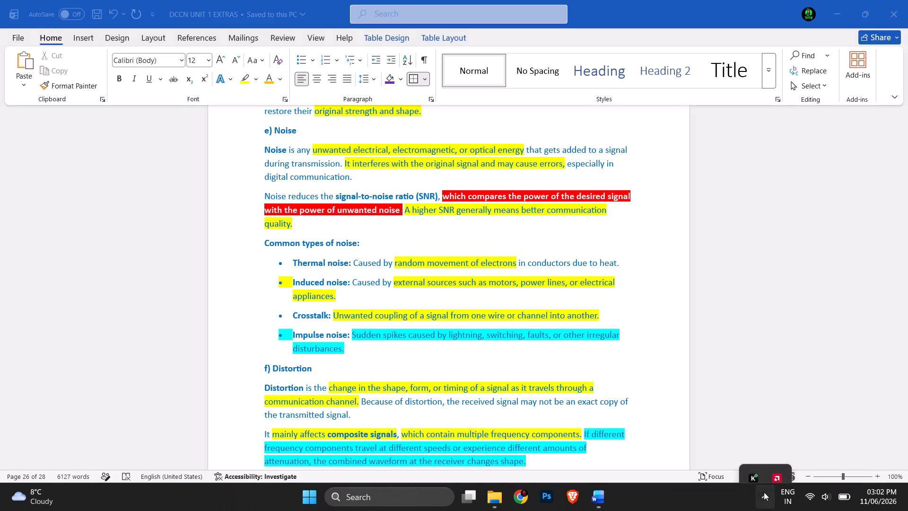